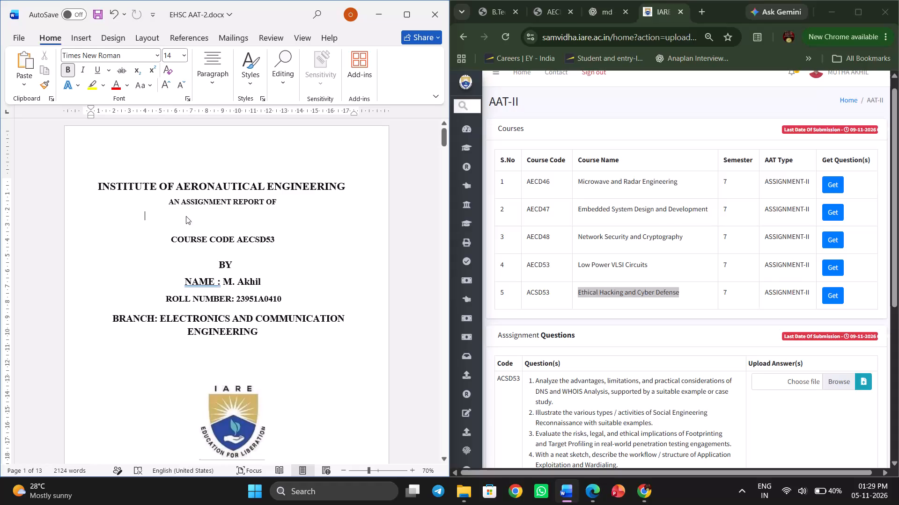
Convert the course title "Ethical Hacking and Cyber Defense" on the cover page to uppercase.
{"action": "left_click_drag", "start_coordinate": [262, 218], "coordinate": [176, 209]}
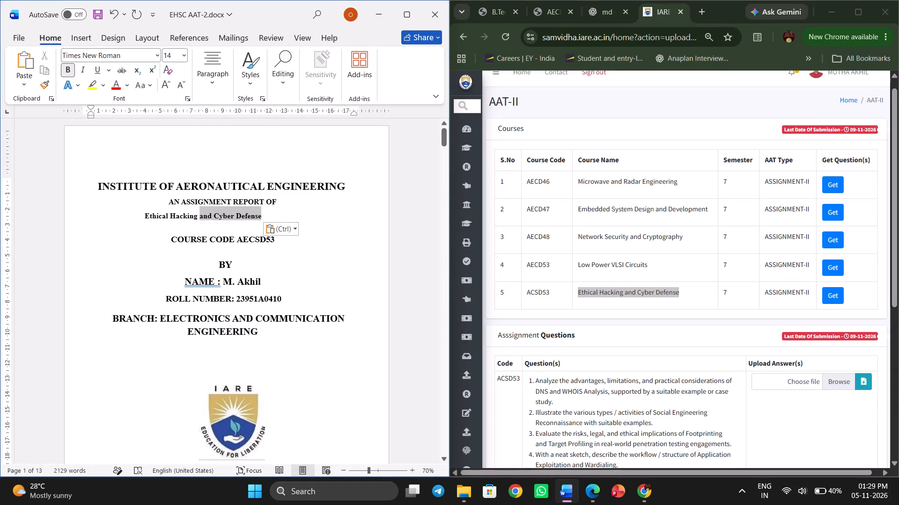
{"action": "left_click_drag", "start_coordinate": [176, 209], "coordinate": [137, 214]}
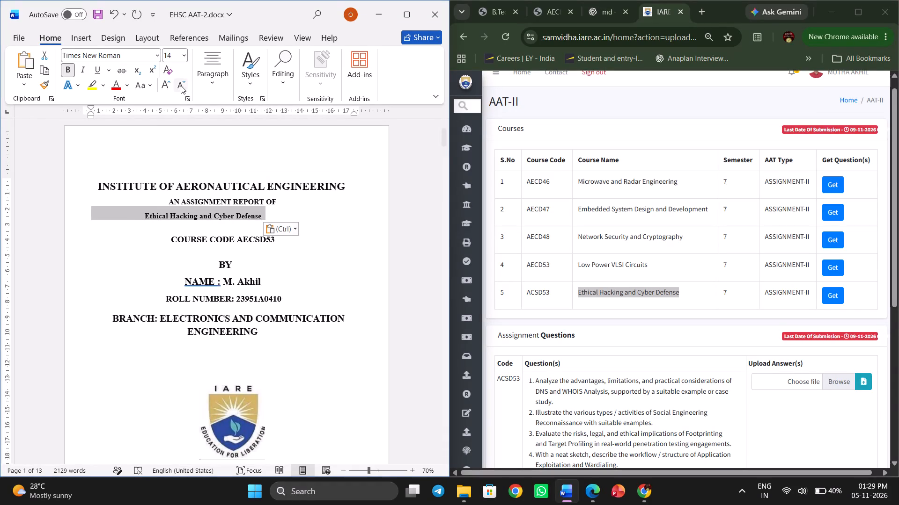
{"action": "left_click", "coordinate": [149, 89]}
{"action": "left_click", "coordinate": [160, 138]}
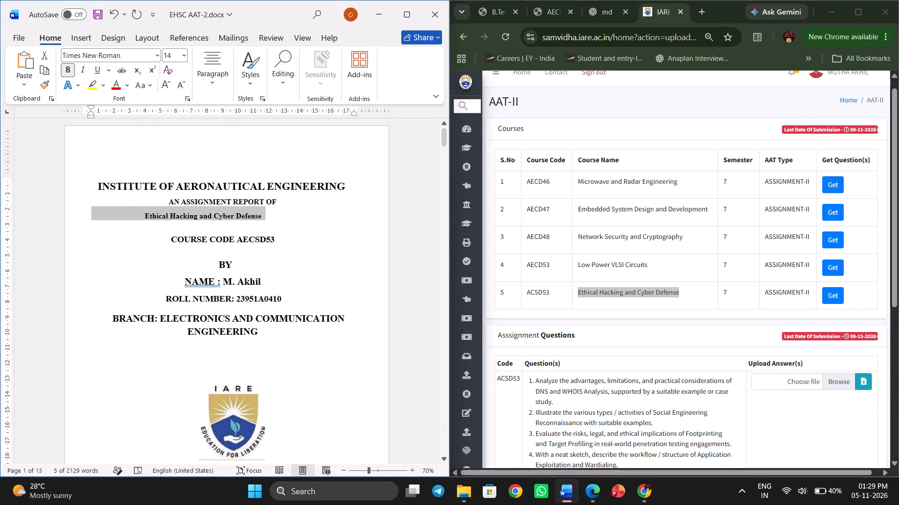
Add an empty line above the uppercase course title on the cover page and indent the title with spaces back to centre.
{"action": "left_click", "coordinate": [144, 209]}
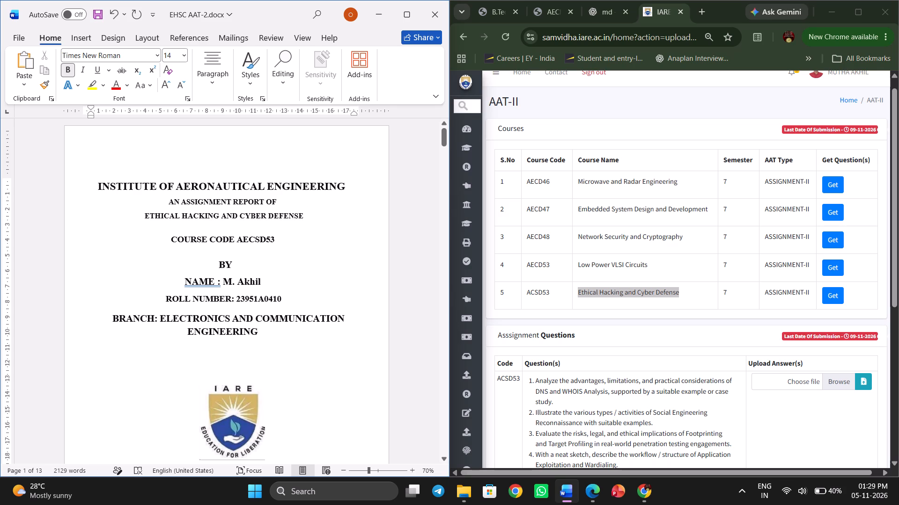
{"action": "key", "text": "Return"}
{"action": "key", "text": "space"}
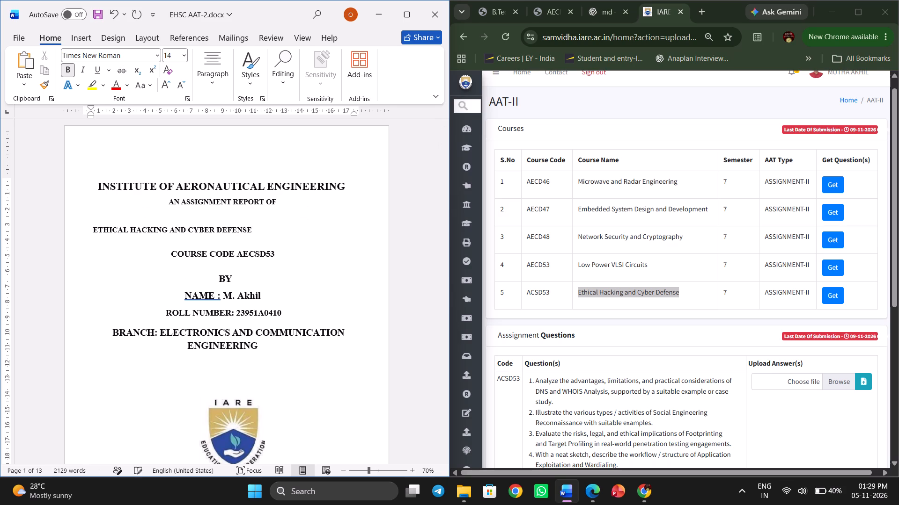
{"action": "key", "text": "space"}
{"action": "key", "text": "space"}
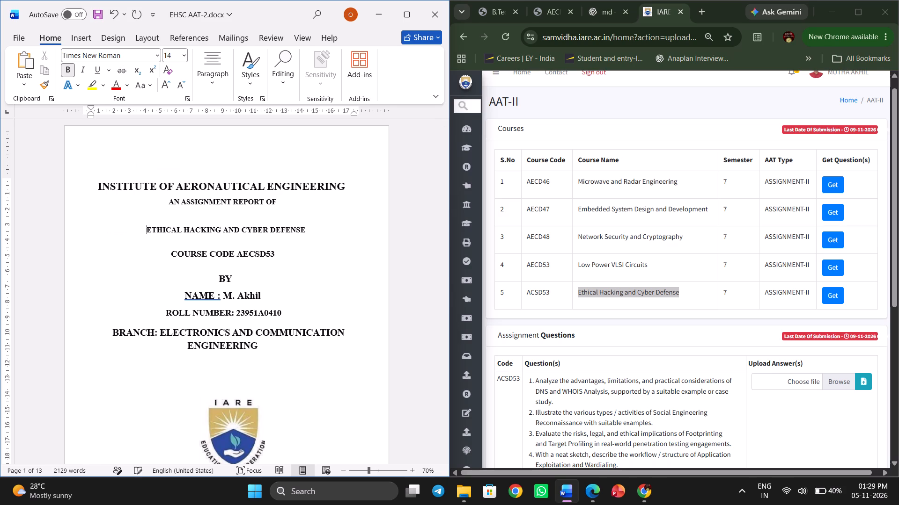
Review the layout from the cover page through the answers to questions 1 and 2 and the start of question 3.
{"action": "scroll", "coordinate": [202, 266], "scroll_direction": "down", "scroll_amount": 1}
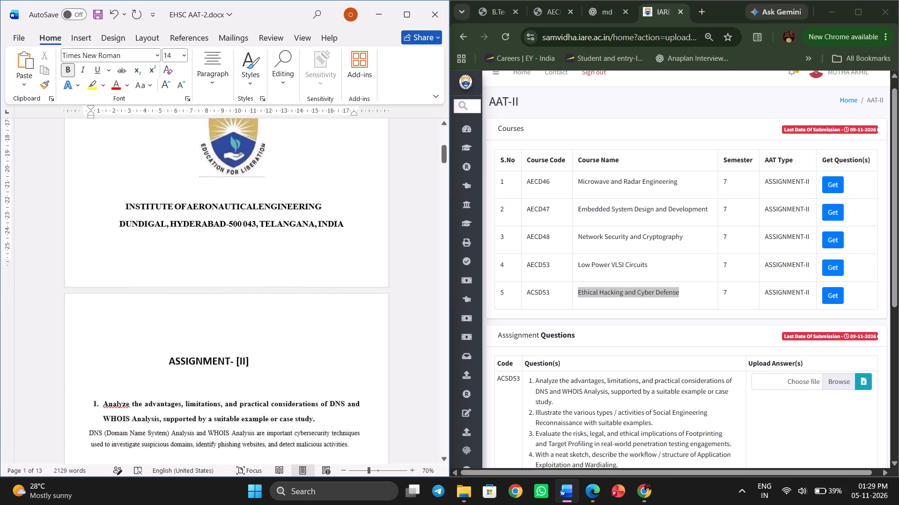
{"action": "scroll", "coordinate": [202, 266], "scroll_direction": "down", "scroll_amount": 2}
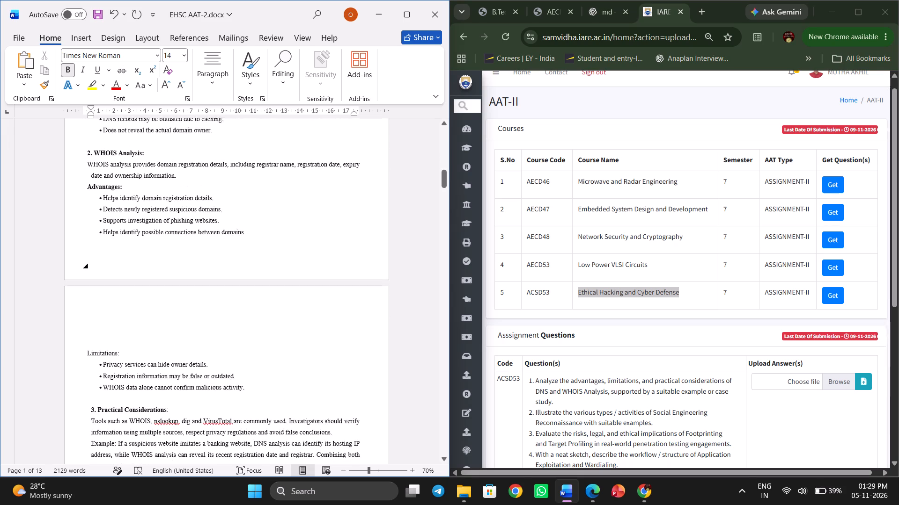
{"action": "scroll", "coordinate": [202, 266], "scroll_direction": "down", "scroll_amount": 2}
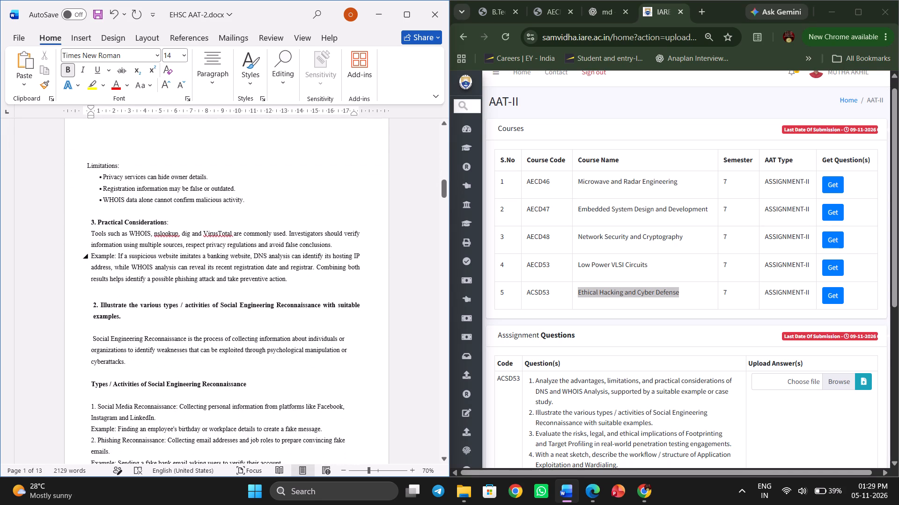
{"action": "left_click_drag", "start_coordinate": [255, 208], "coordinate": [86, 153]}
{"action": "scroll", "coordinate": [217, 359], "scroll_direction": "down", "scroll_amount": 1}
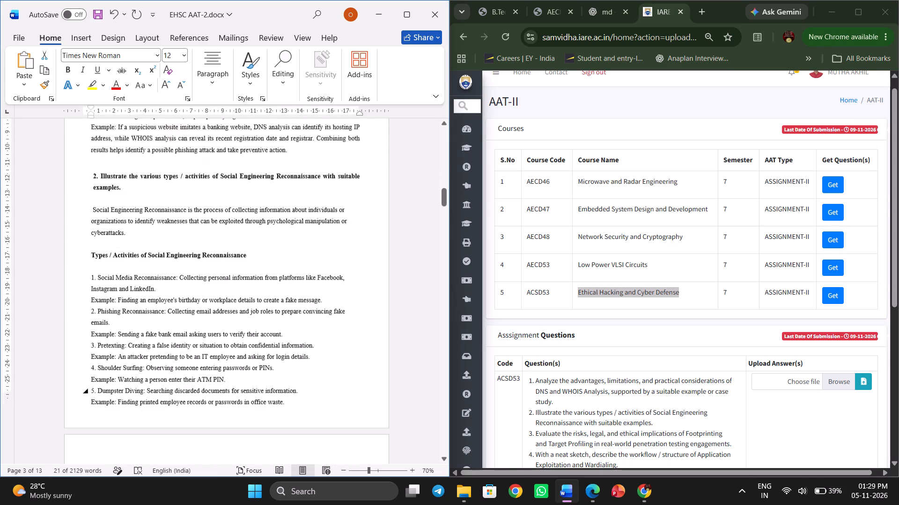
{"action": "scroll", "coordinate": [217, 359], "scroll_direction": "down", "scroll_amount": 2}
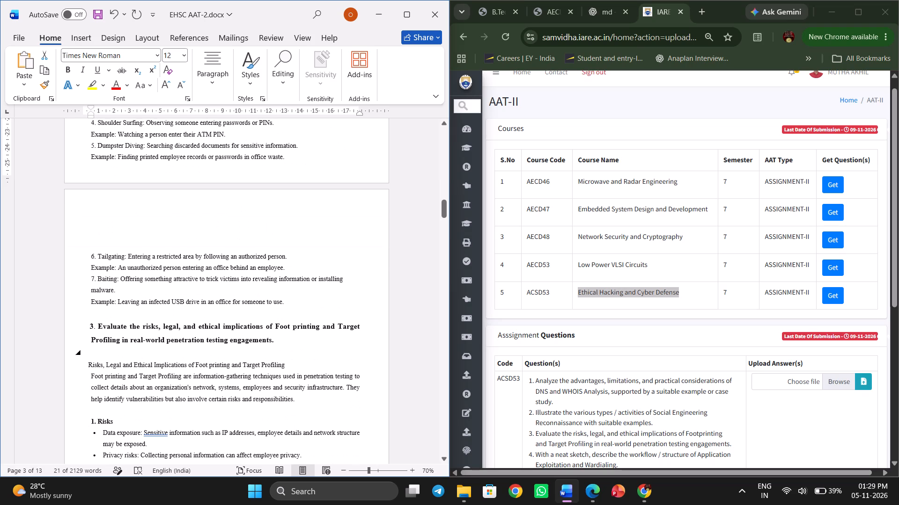
{"action": "scroll", "coordinate": [217, 359], "scroll_direction": "down", "scroll_amount": 1}
{"action": "left_click", "coordinate": [239, 137]}
Insert three empty lines above the "3. Ethical Implications" heading in question 3 so the section starts on the following page.
{"action": "scroll", "coordinate": [239, 137], "scroll_direction": "down", "scroll_amount": 1}
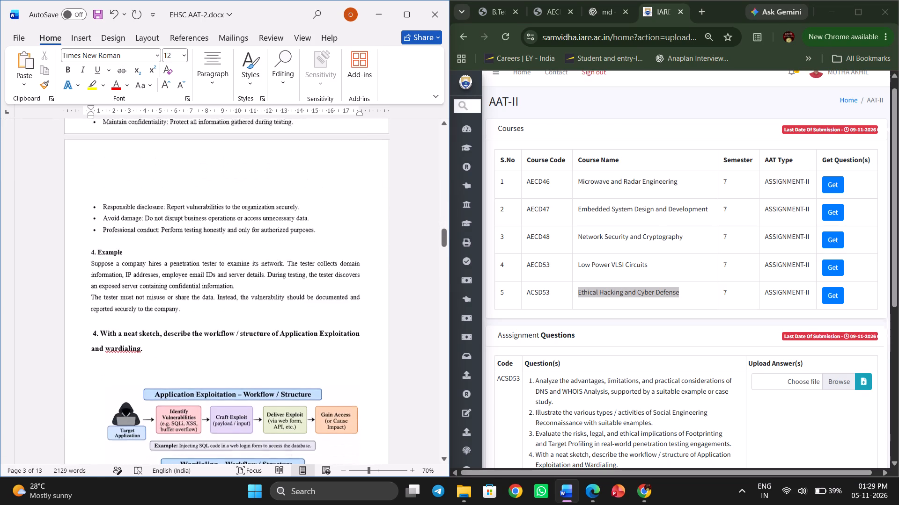
{"action": "scroll", "coordinate": [239, 137], "scroll_direction": "down", "scroll_amount": 1}
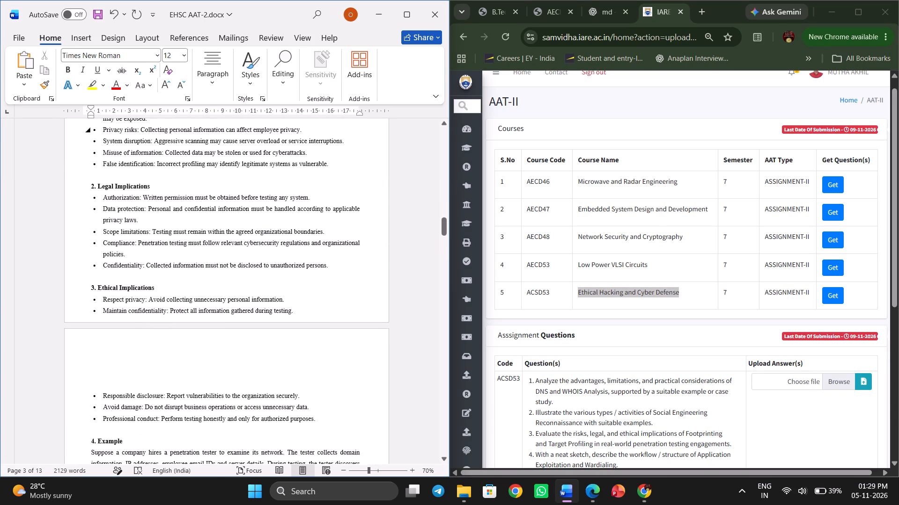
{"action": "left_click", "coordinate": [116, 274]}
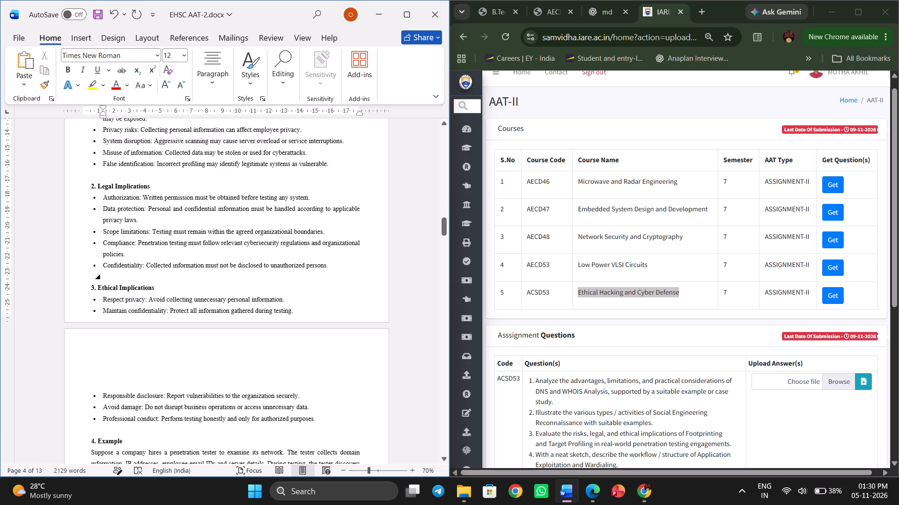
{"action": "key", "text": "Return"}
{"action": "key", "text": "Return"}
{"action": "key", "text": "Return"}
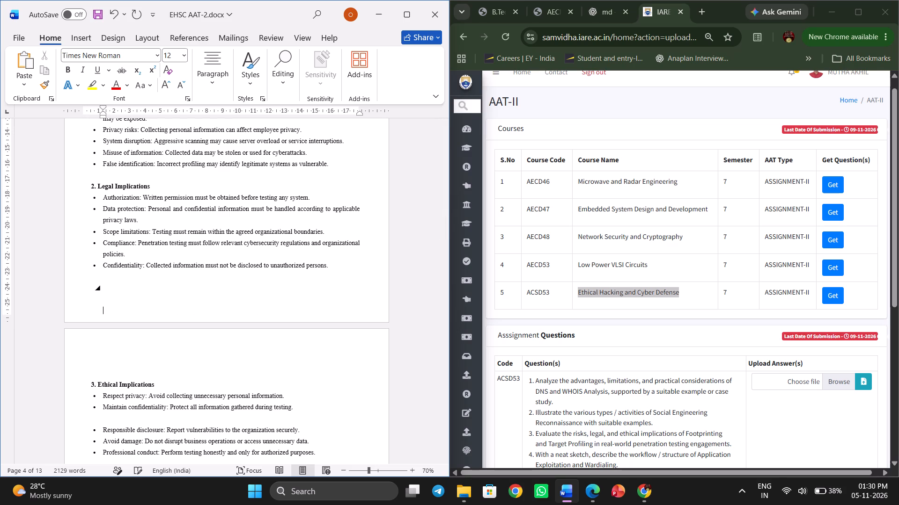
Delete the surplus empty lines between the wardialing workflow diagram and the question 5 heading.
{"action": "scroll", "coordinate": [122, 284], "scroll_direction": "down", "scroll_amount": 1}
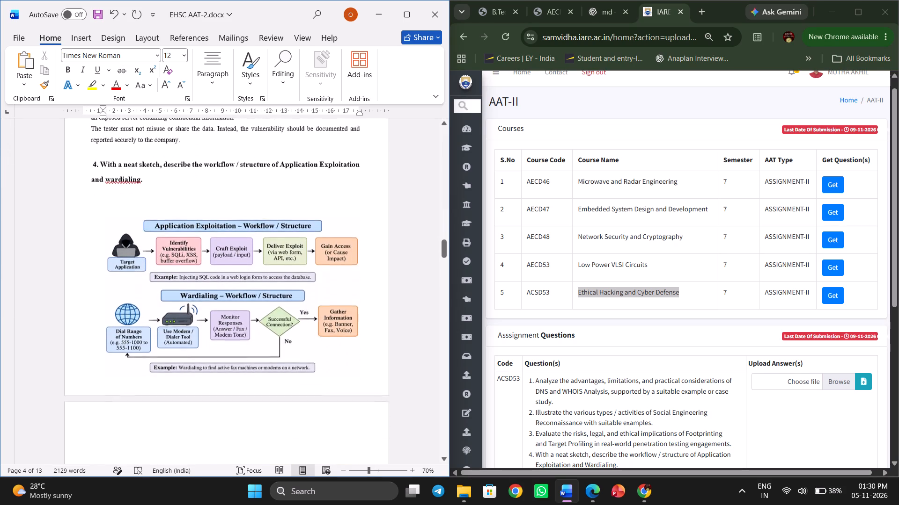
{"action": "scroll", "coordinate": [122, 284], "scroll_direction": "down", "scroll_amount": 1}
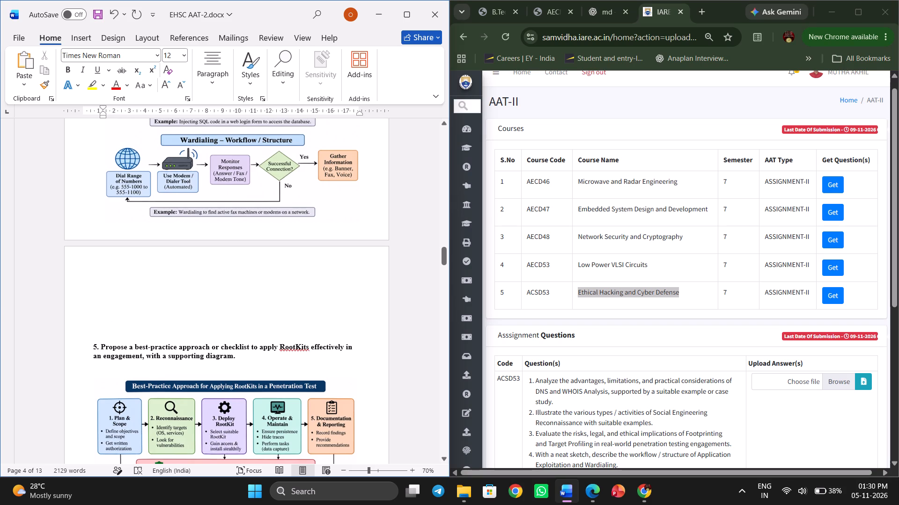
{"action": "left_click_drag", "start_coordinate": [106, 324], "coordinate": [101, 268]}
{"action": "key", "text": "BackSpace"}
{"action": "key", "text": "BackSpace"}
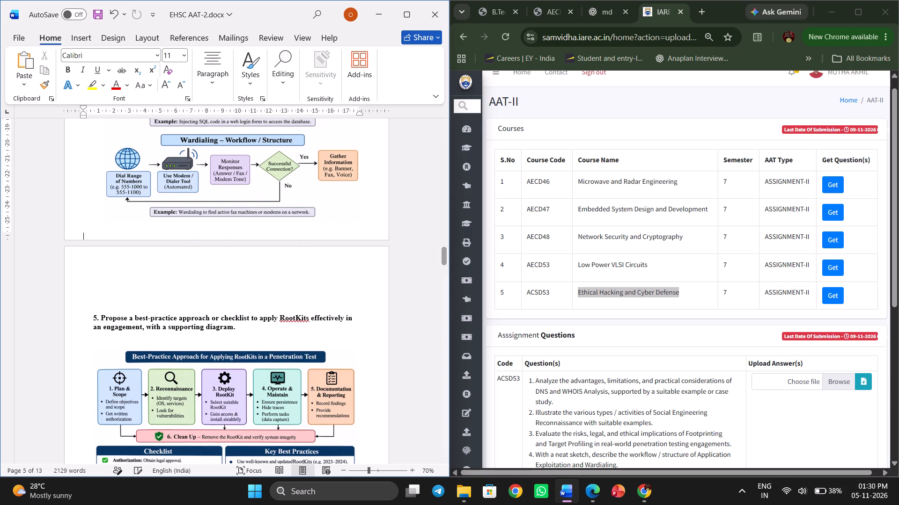
{"action": "key", "text": "BackSpace"}
{"action": "key", "text": "BackSpace"}
{"action": "key", "text": "BackSpace"}
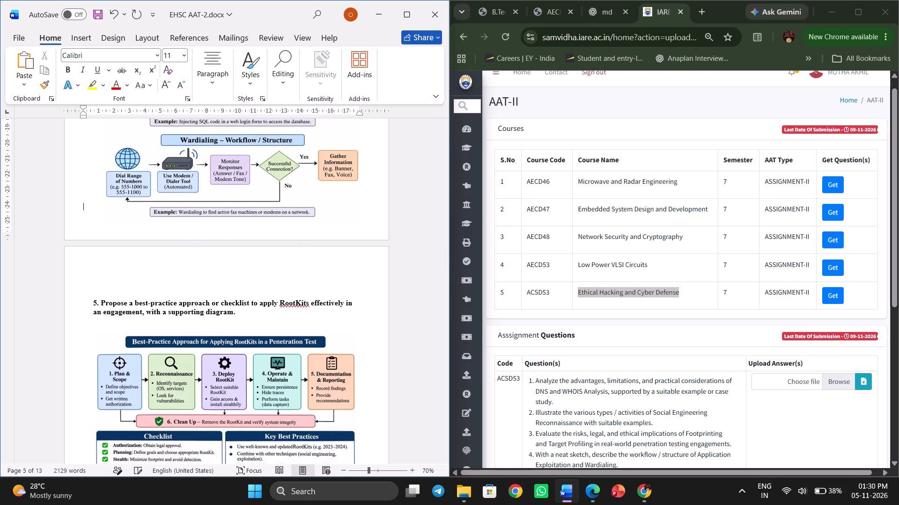
Remove the empty line above the question 6 heading on Threads and Groups.
{"action": "scroll", "coordinate": [139, 305], "scroll_direction": "down", "scroll_amount": 1}
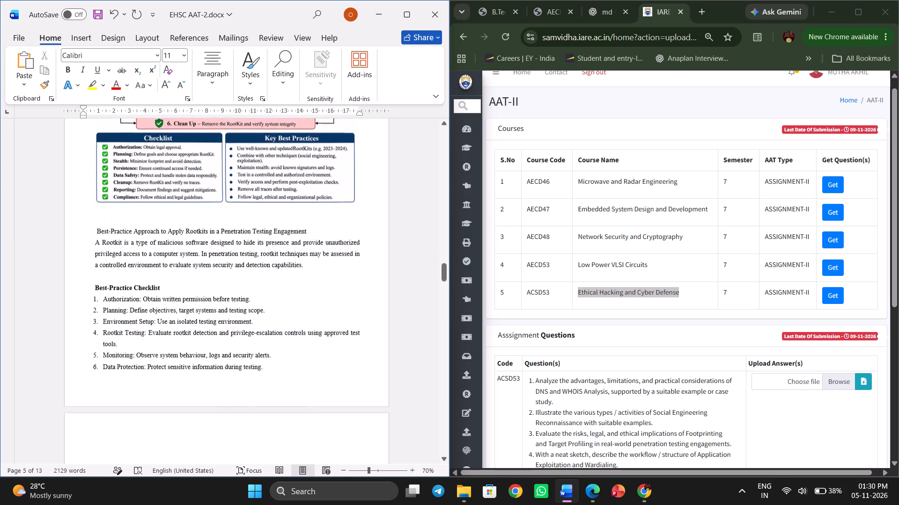
{"action": "scroll", "coordinate": [139, 305], "scroll_direction": "down", "scroll_amount": 1}
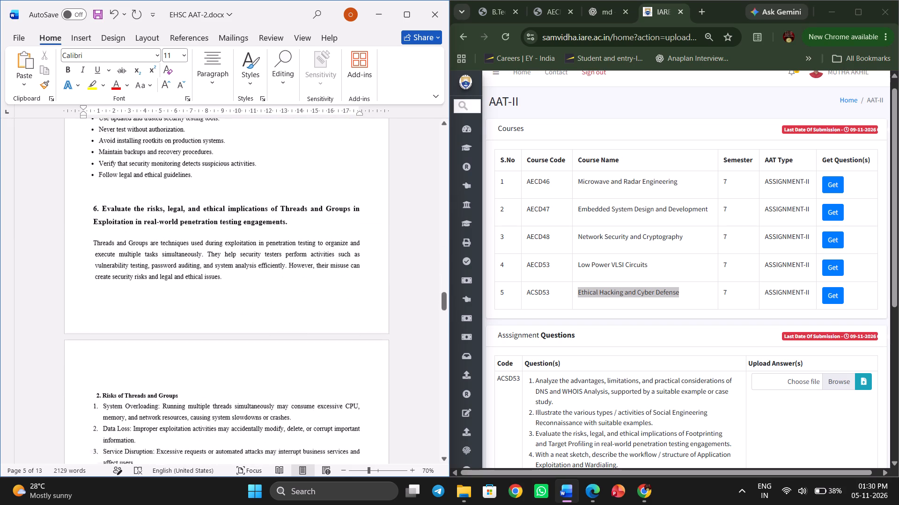
{"action": "scroll", "coordinate": [139, 305], "scroll_direction": "down", "scroll_amount": 1}
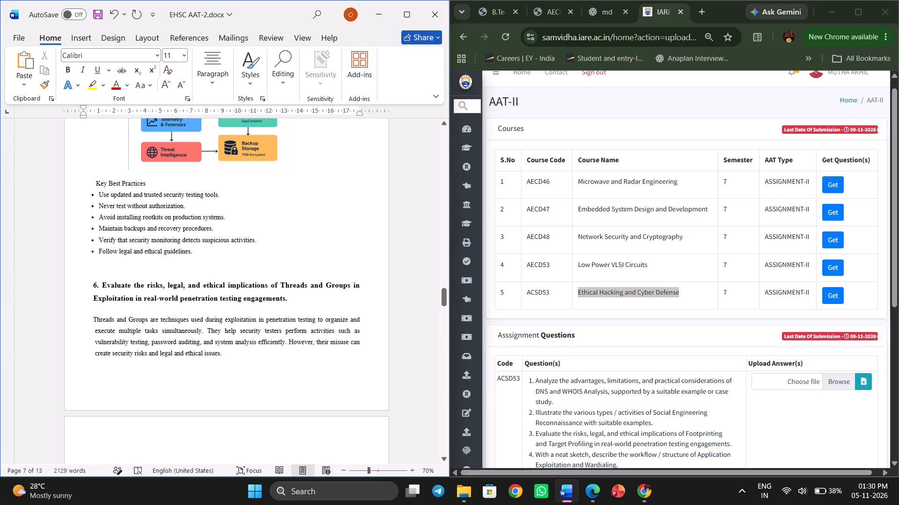
{"action": "left_click", "coordinate": [94, 272]}
{"action": "key", "text": "BackSpace"}
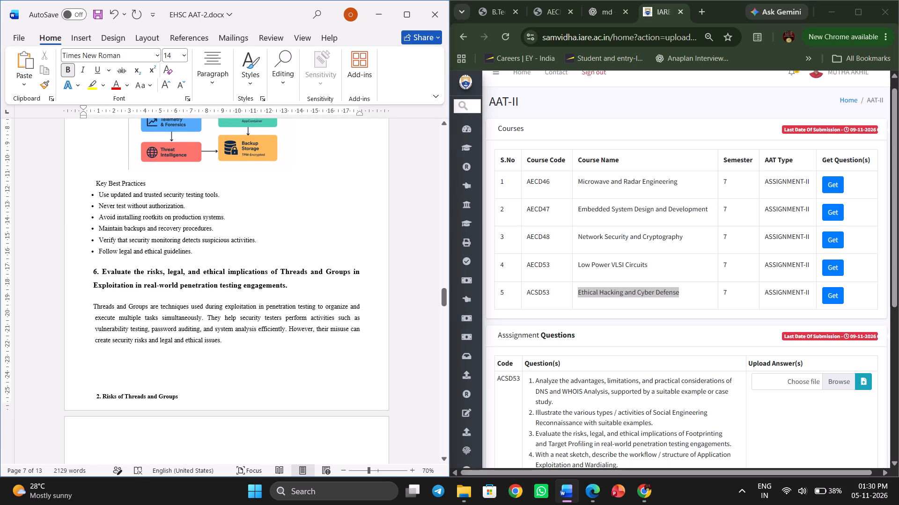
Insert an empty line above the "2. Risks of Threads and Groups" heading to push it onto the following page.
{"action": "left_click", "coordinate": [109, 368]}
{"action": "key", "text": "Return"}
Review the layout of the remaining pages through the end of the document, and return to the cover page.
{"action": "scroll", "coordinate": [109, 368], "scroll_direction": "down", "scroll_amount": 1}
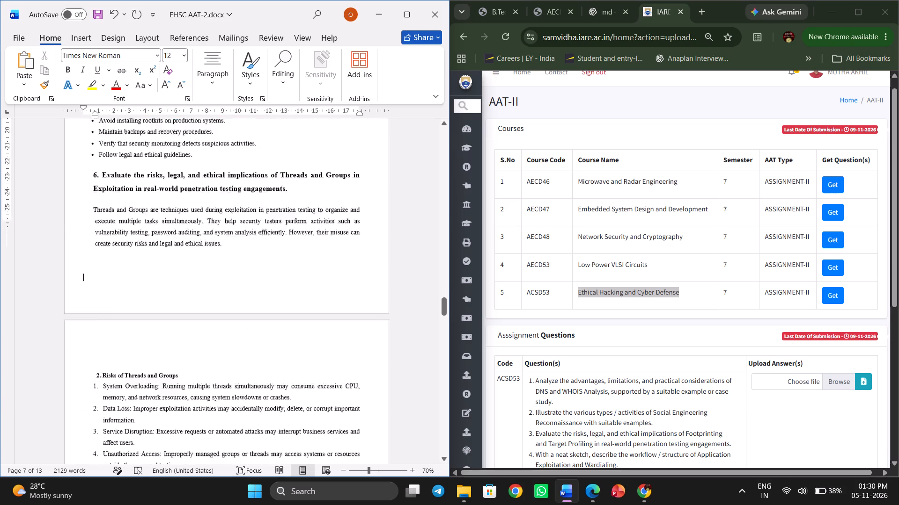
{"action": "scroll", "coordinate": [109, 368], "scroll_direction": "down", "scroll_amount": 1}
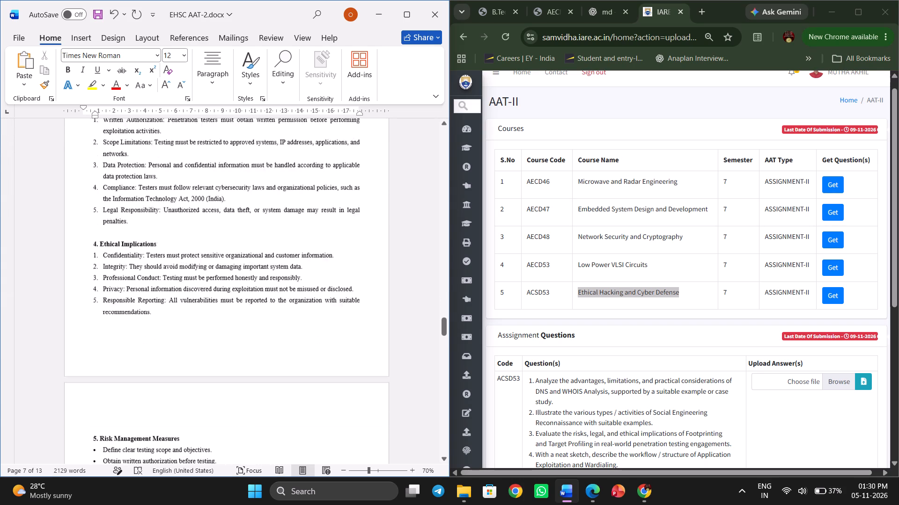
{"action": "scroll", "coordinate": [109, 368], "scroll_direction": "down", "scroll_amount": 3}
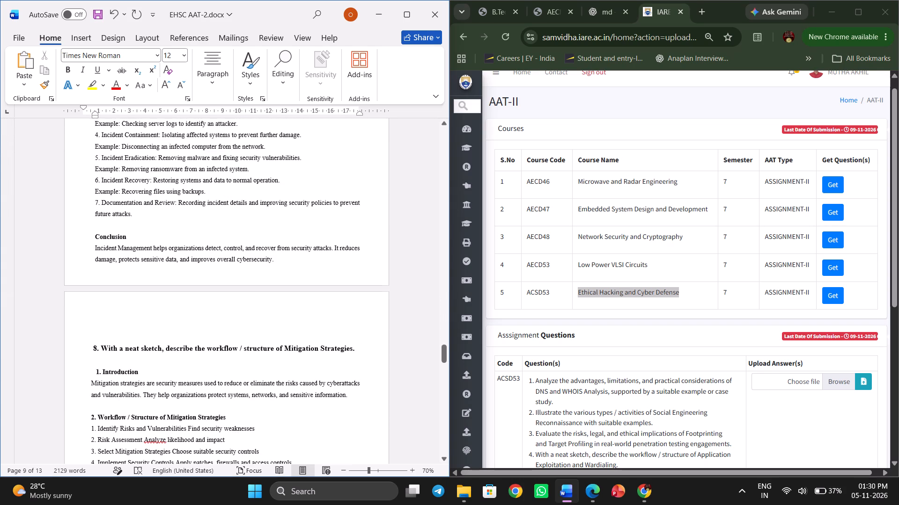
{"action": "scroll", "coordinate": [109, 368], "scroll_direction": "down", "scroll_amount": 1}
{"action": "scroll", "coordinate": [97, 260], "scroll_direction": "down", "scroll_amount": 1}
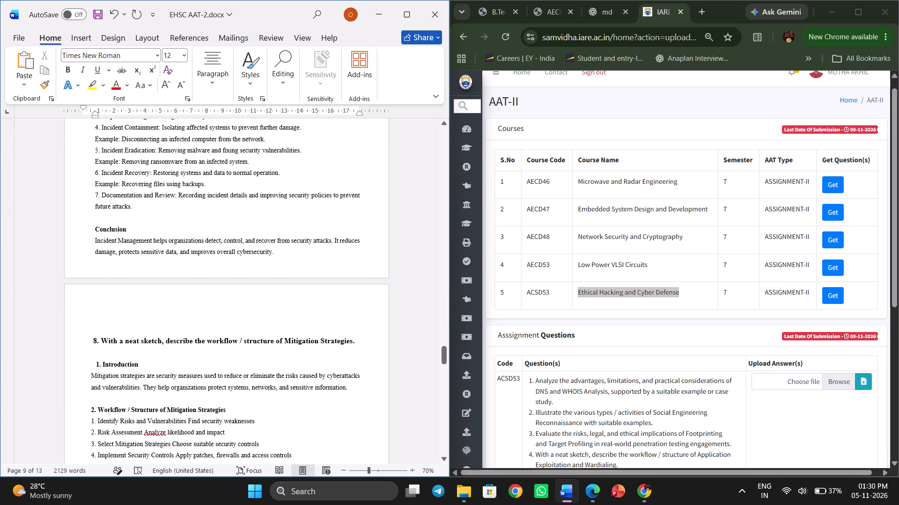
{"action": "scroll", "coordinate": [97, 260], "scroll_direction": "down", "scroll_amount": 1}
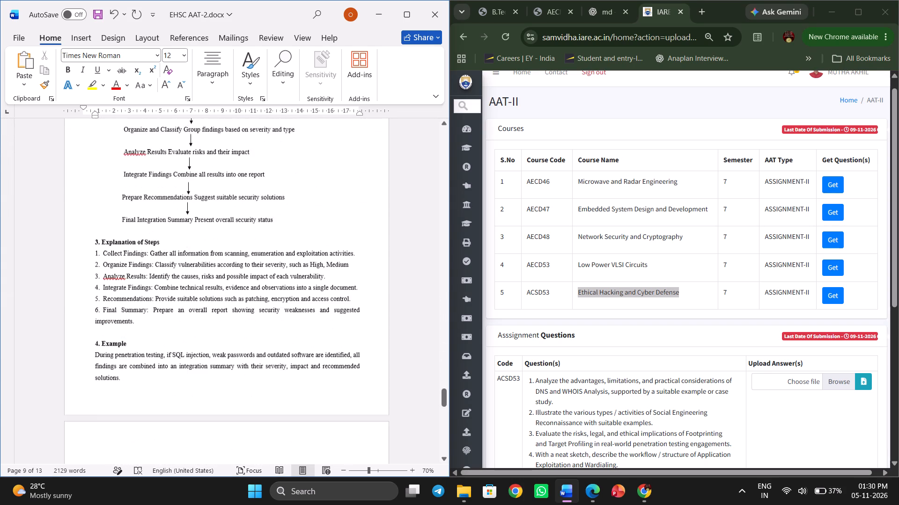
{"action": "scroll", "coordinate": [97, 260], "scroll_direction": "down", "scroll_amount": 3}
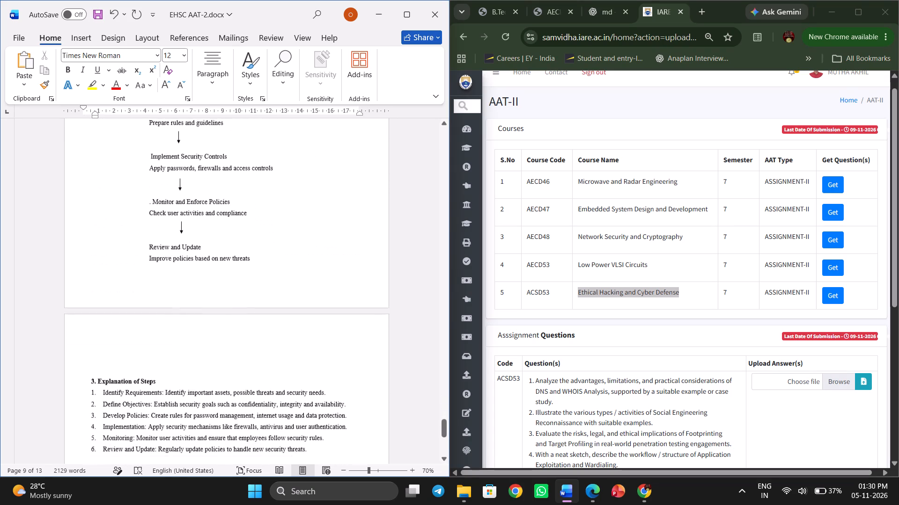
{"action": "scroll", "coordinate": [97, 260], "scroll_direction": "down", "scroll_amount": 1}
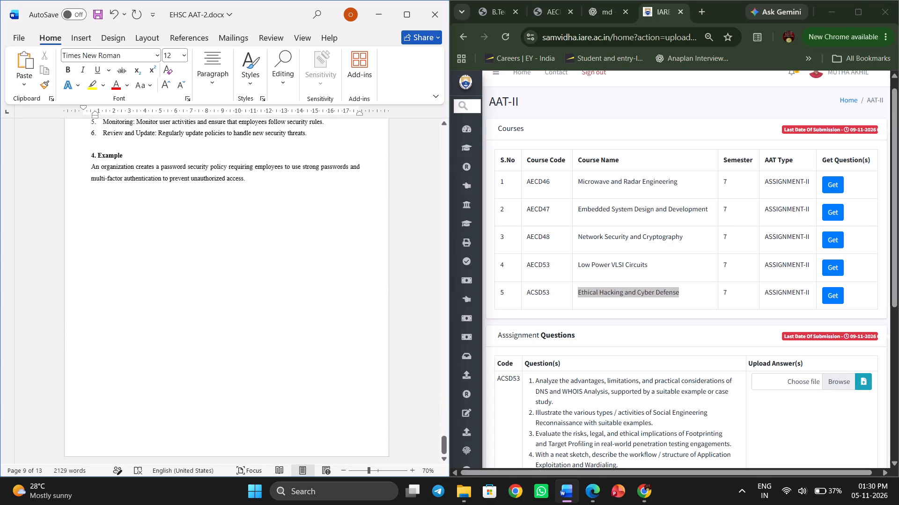
{"action": "scroll", "coordinate": [97, 260], "scroll_direction": "up", "scroll_amount": 12}
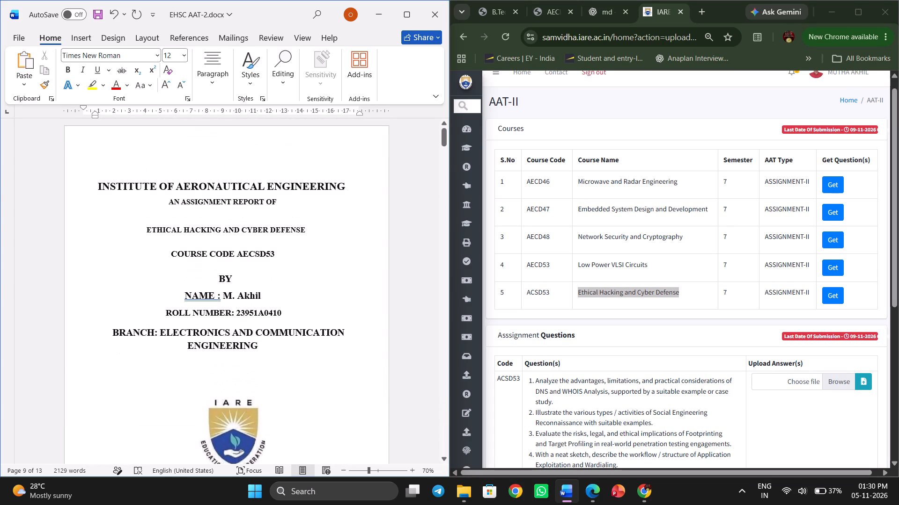
Save the report with Save As as the Word document EHSC AAT-2.docx in the AAT-1 folder.
{"action": "left_click", "coordinate": [24, 40]}
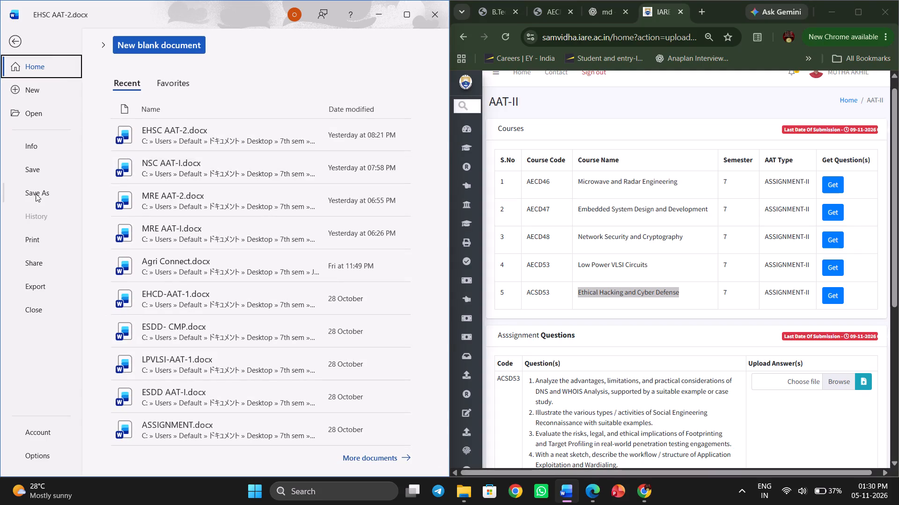
{"action": "left_click", "coordinate": [36, 194]}
{"action": "left_click", "coordinate": [319, 147]}
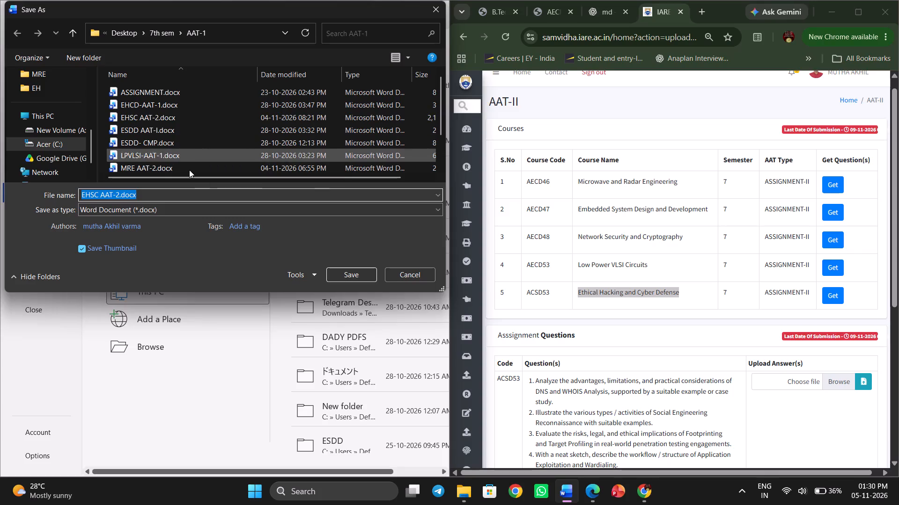
{"action": "left_click", "coordinate": [336, 271]}
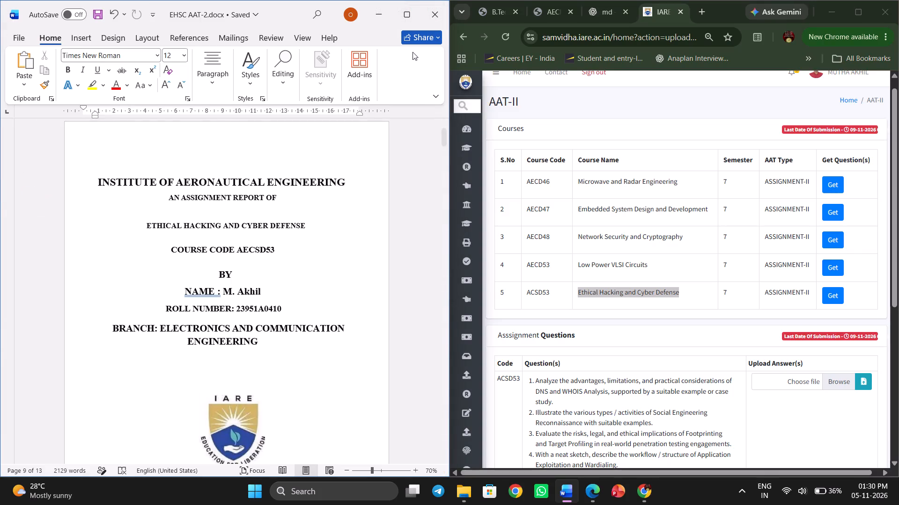
Close the EHSC AAT-2.docx report.
{"action": "left_click", "coordinate": [15, 37]}
{"action": "left_click", "coordinate": [27, 174]}
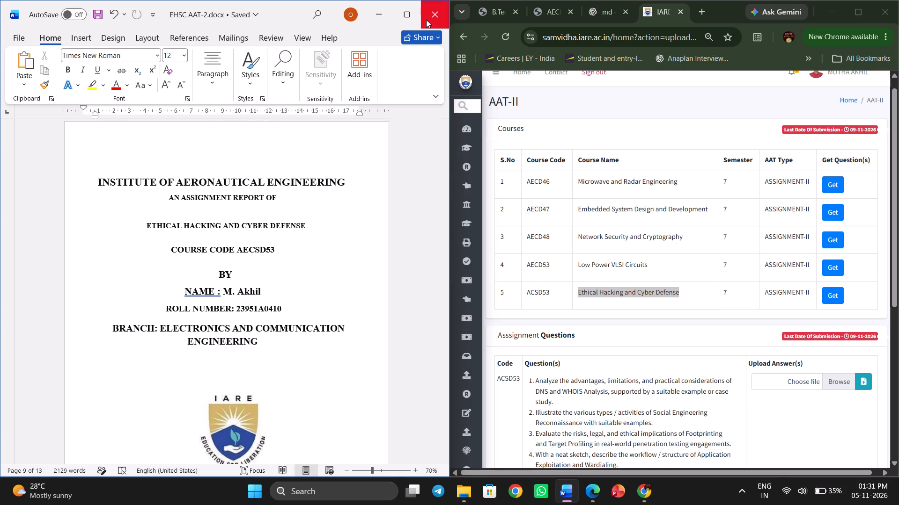
{"action": "left_click", "coordinate": [436, 10]}
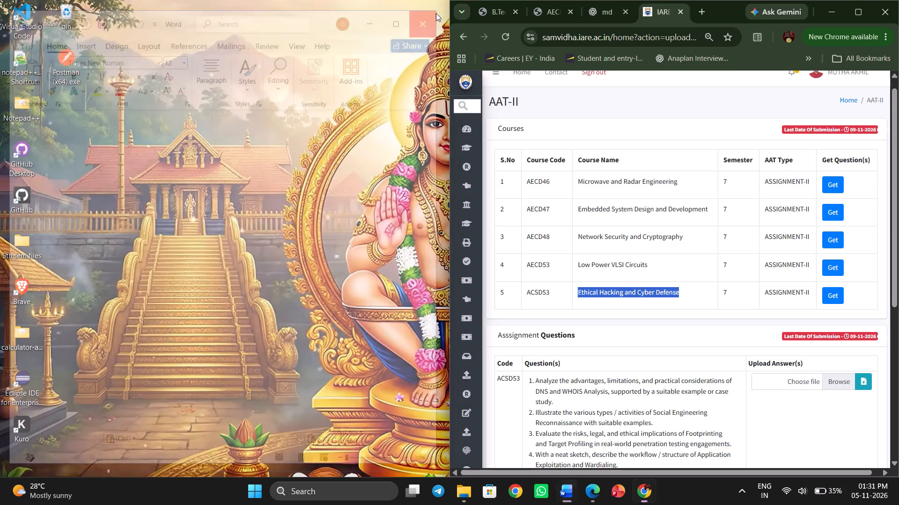
Switch to Chrome, close the ChatGPT page and return to the AAT-II assignment page.
{"action": "left_click", "coordinate": [600, 11]}
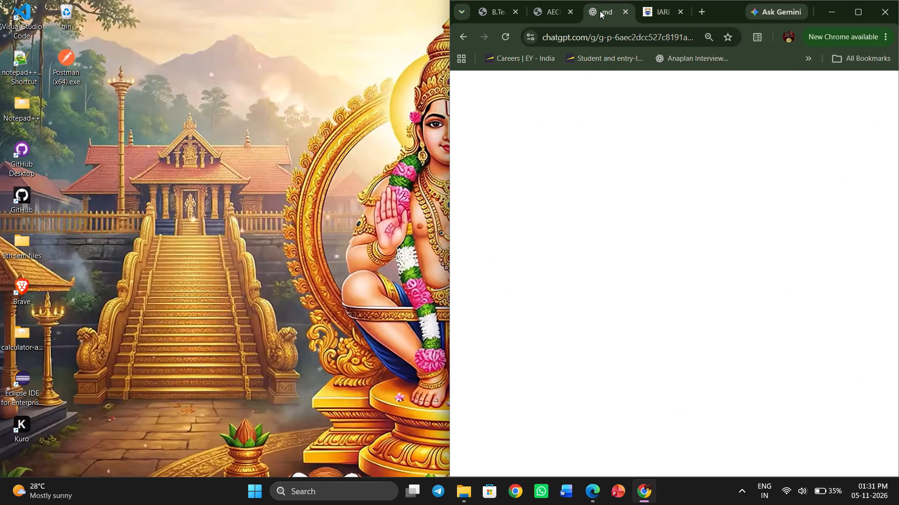
{"action": "left_click", "coordinate": [626, 12]}
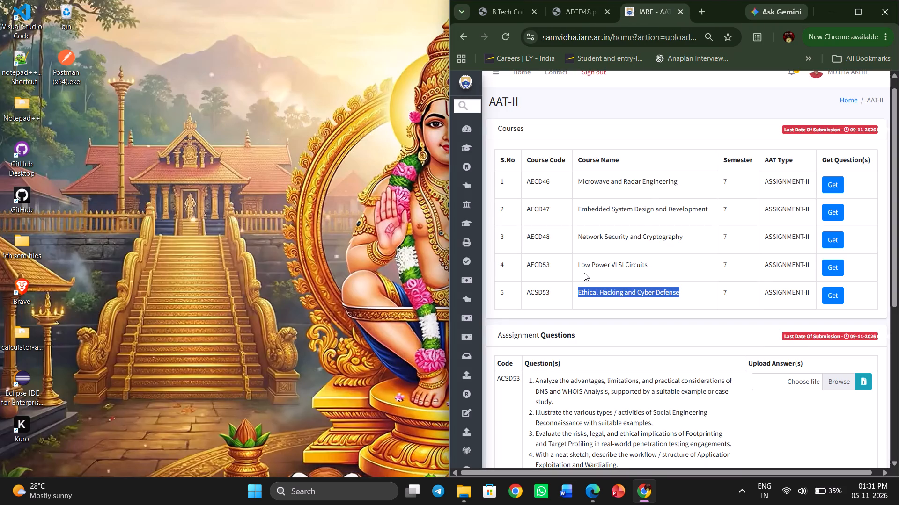
{"action": "left_click", "coordinate": [584, 273]}
Open NSC AAT-I.docx from the AAT-1 folder in File Explorer as the base for the second assignment report.
{"action": "left_click", "coordinate": [563, 491]}
{"action": "left_click", "coordinate": [563, 491]}
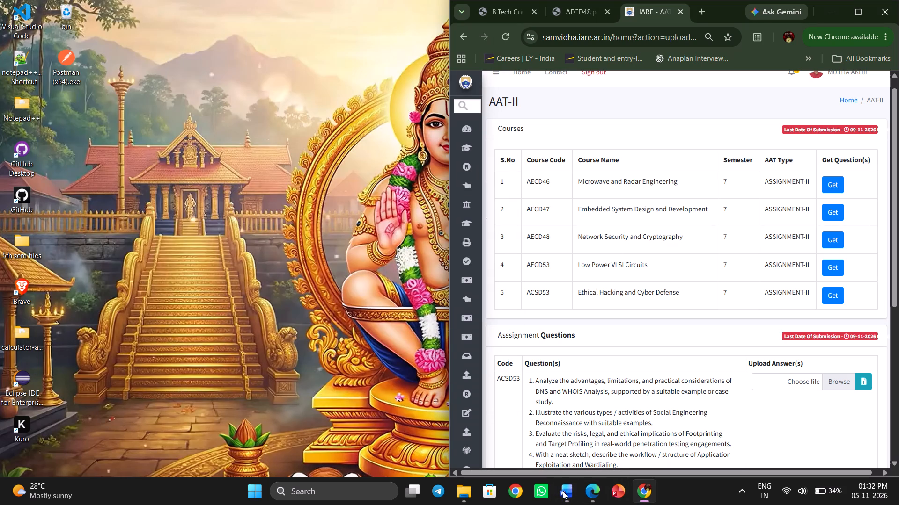
{"action": "left_click", "coordinate": [462, 492]}
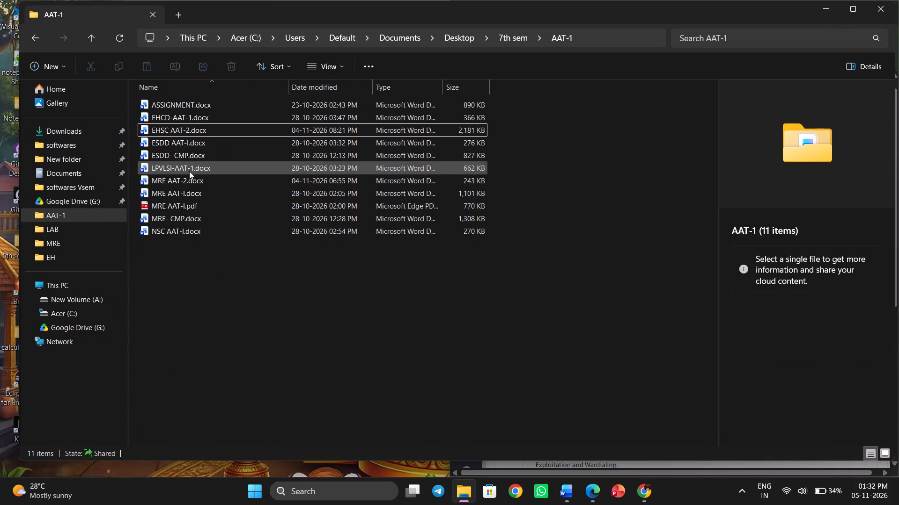
{"action": "double_click", "coordinate": [177, 229]}
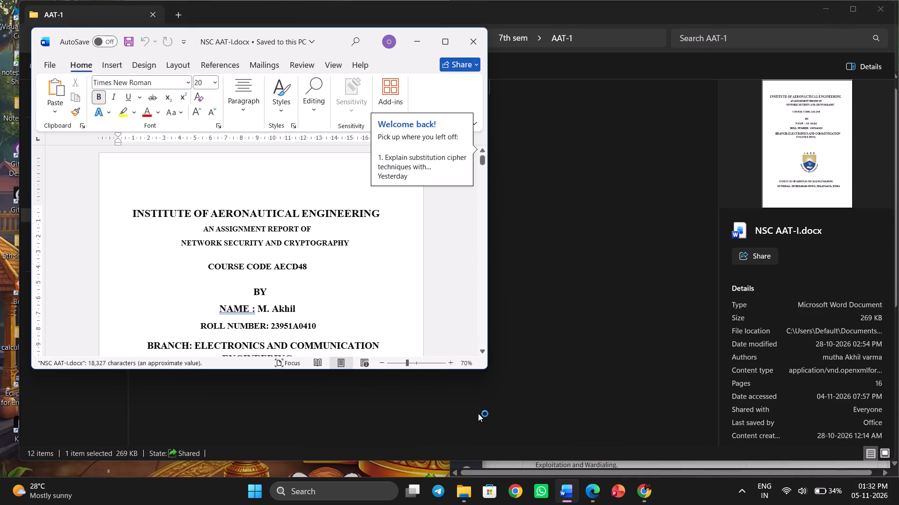
Open EHSC AAT-2.docx from the AAT-1 folder, check its cover page, and close it again.
{"action": "left_click", "coordinate": [453, 412]}
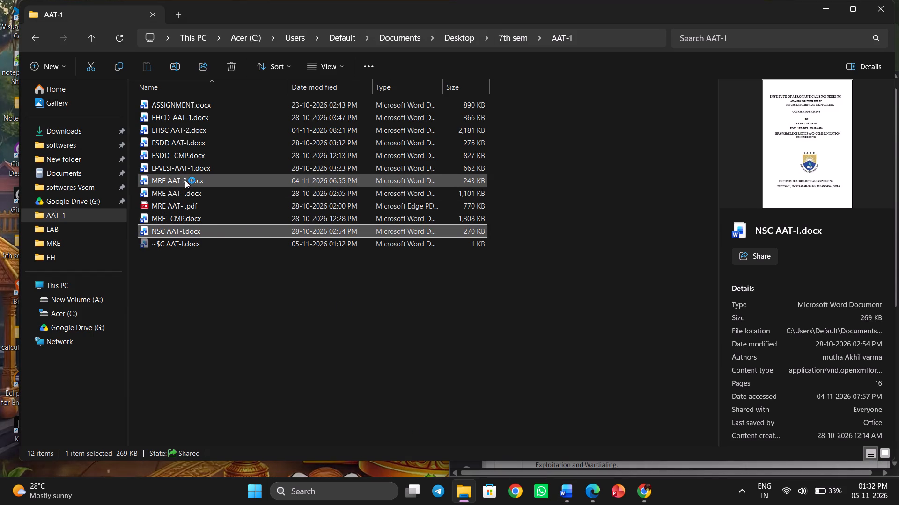
{"action": "double_click", "coordinate": [182, 132]}
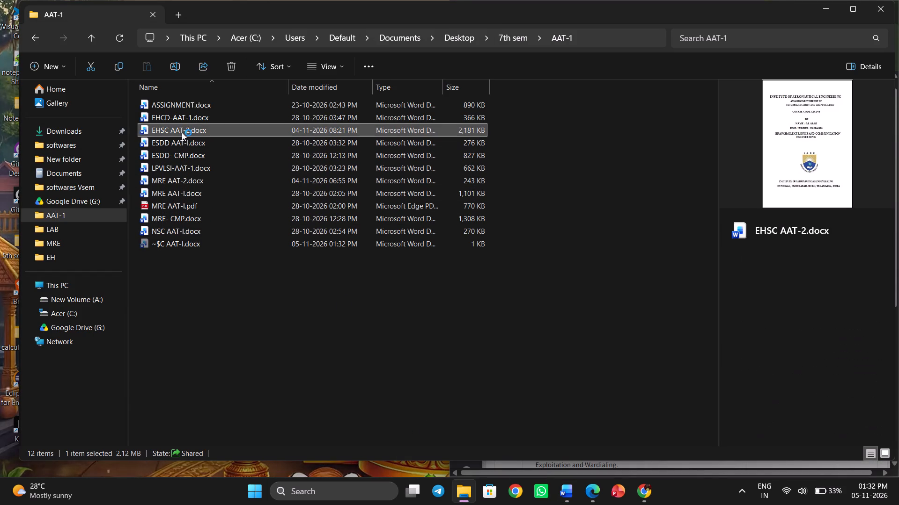
{"action": "scroll", "coordinate": [302, 255], "scroll_direction": "down", "scroll_amount": 1}
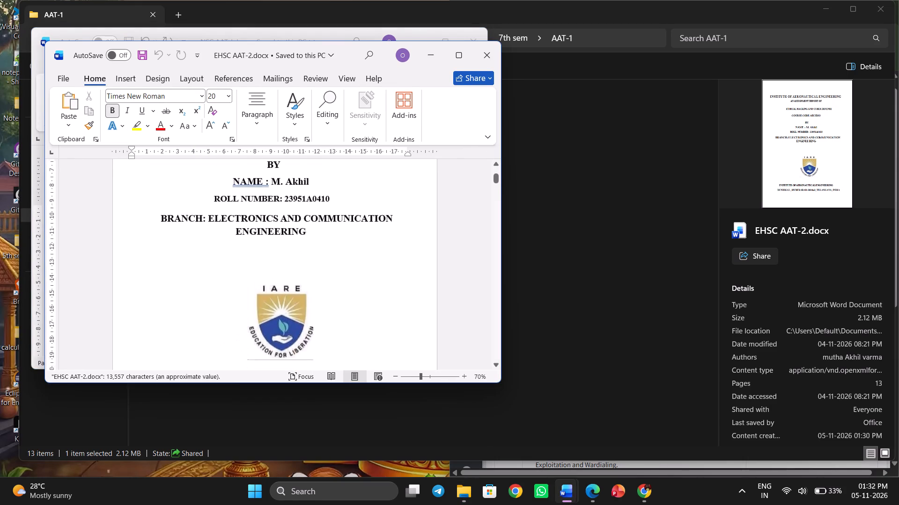
{"action": "scroll", "coordinate": [302, 255], "scroll_direction": "down", "scroll_amount": 2}
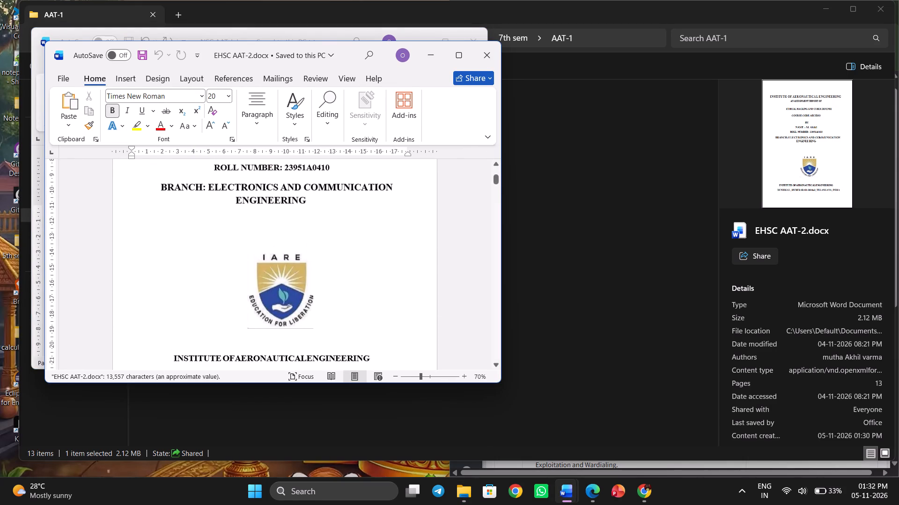
{"action": "left_click", "coordinate": [481, 53]}
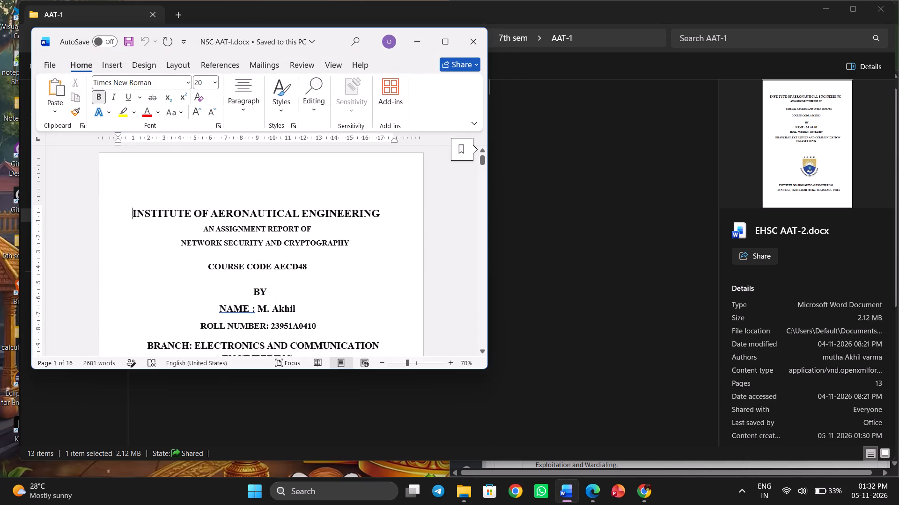
Change the assignment number in the page 2 heading of NSC AAT-I.docx to read ASSIGNMENT- [II].
{"action": "scroll", "coordinate": [365, 187], "scroll_direction": "down", "scroll_amount": 1}
{"action": "scroll", "coordinate": [365, 187], "scroll_direction": "up", "scroll_amount": 1}
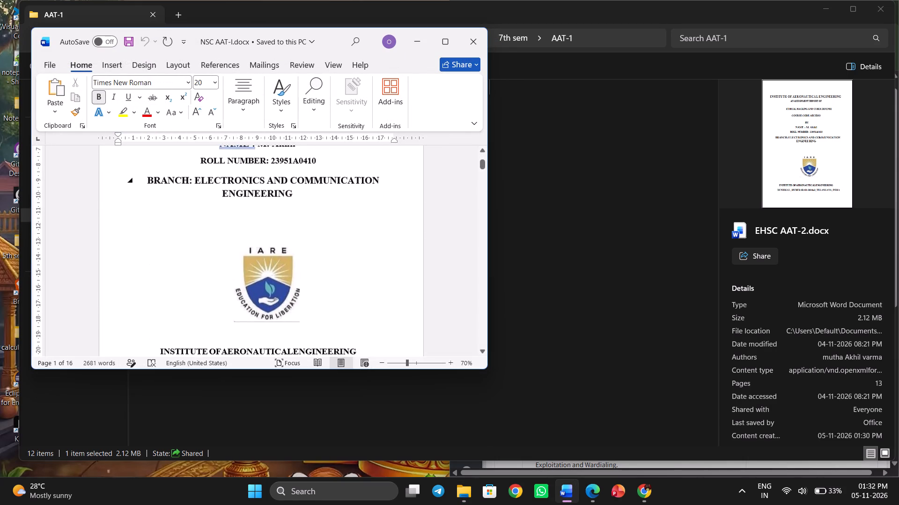
{"action": "scroll", "coordinate": [365, 187], "scroll_direction": "down", "scroll_amount": 2}
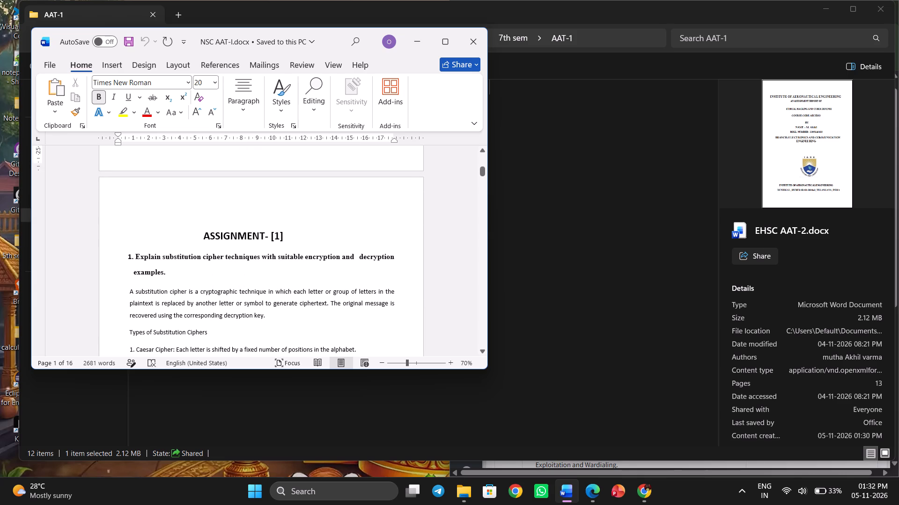
{"action": "left_click", "coordinate": [278, 238]}
{"action": "key", "text": "BackSpace"}
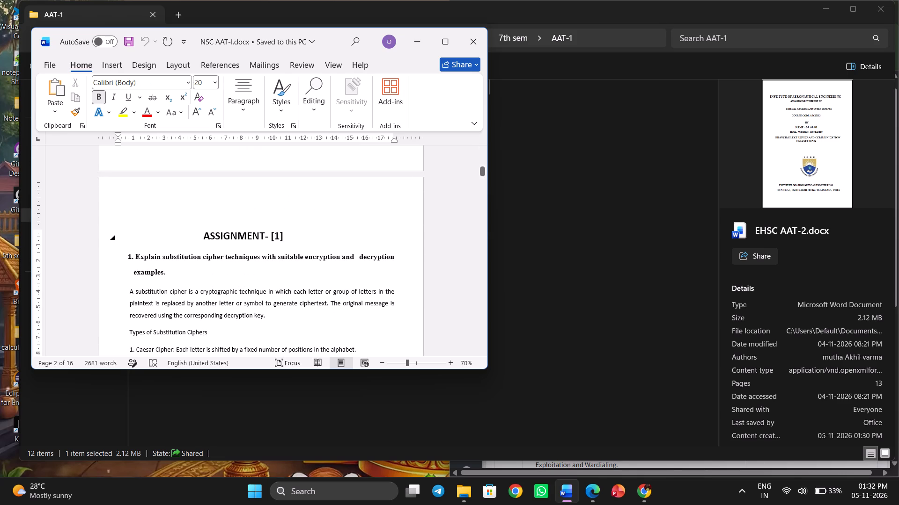
{"action": "type", "text": "II"}
Delete all old questions and answers below the ASSIGNMENT- [II] heading and start a new empty line under it.
{"action": "scroll", "coordinate": [323, 242], "scroll_direction": "up", "scroll_amount": 1}
{"action": "scroll", "coordinate": [323, 242], "scroll_direction": "right", "scroll_amount": 1}
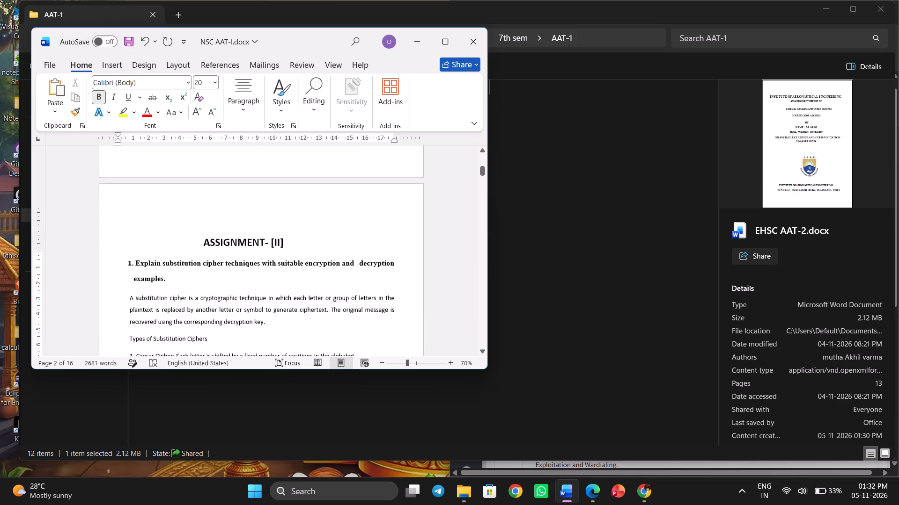
{"action": "scroll", "coordinate": [323, 242], "scroll_direction": "right", "scroll_amount": 1}
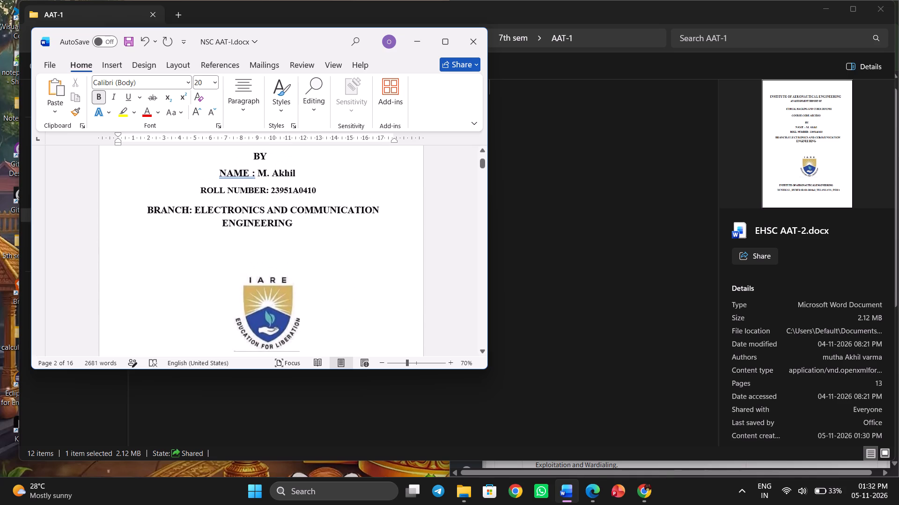
{"action": "scroll", "coordinate": [323, 242], "scroll_direction": "right", "scroll_amount": 2}
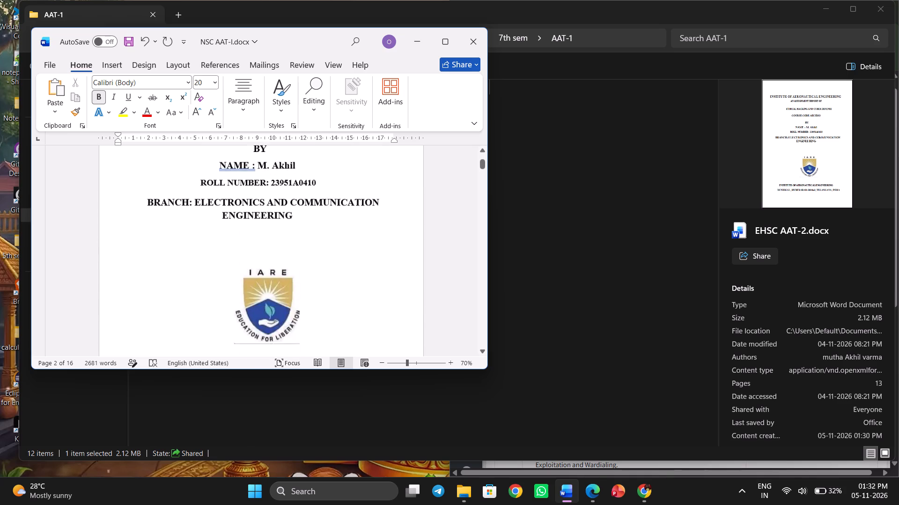
{"action": "scroll", "coordinate": [323, 242], "scroll_direction": "right", "scroll_amount": 1}
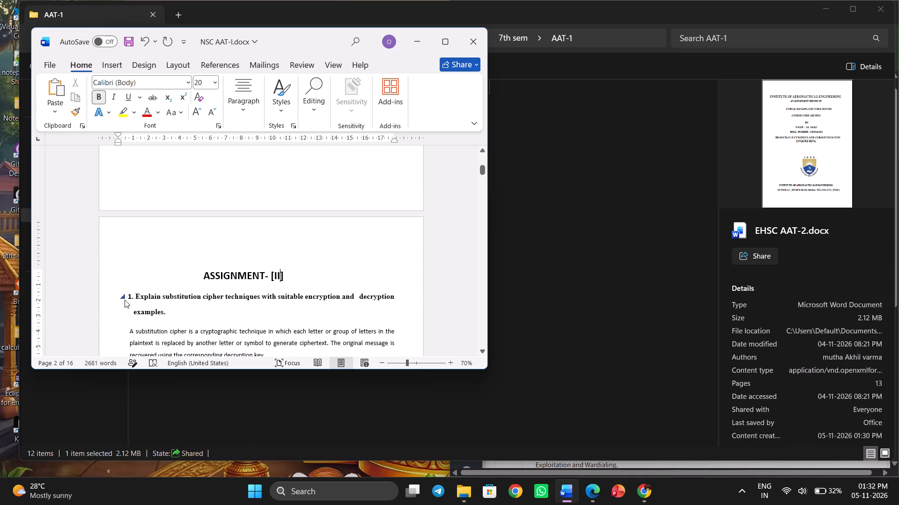
{"action": "left_click_drag", "start_coordinate": [128, 298], "coordinate": [140, 303]}
{"action": "left_click_drag", "start_coordinate": [140, 303], "coordinate": [266, 415]}
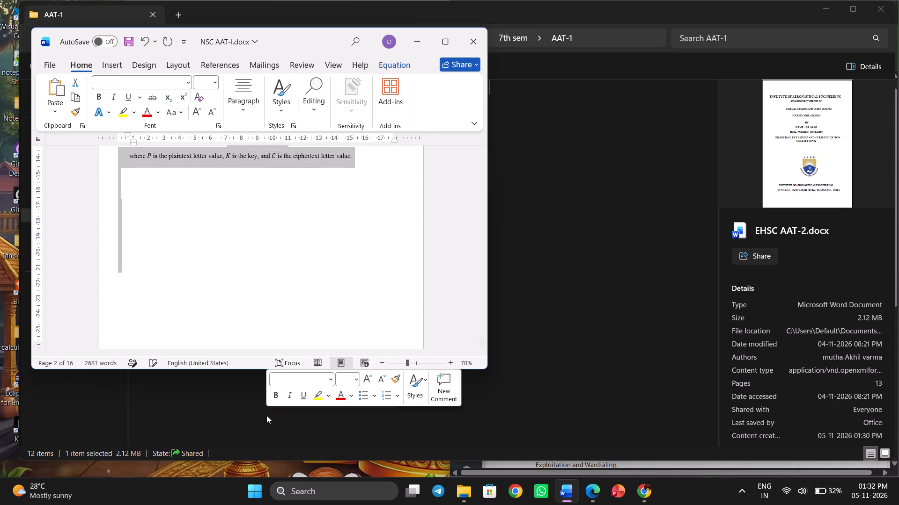
{"action": "key", "text": "BackSpace"}
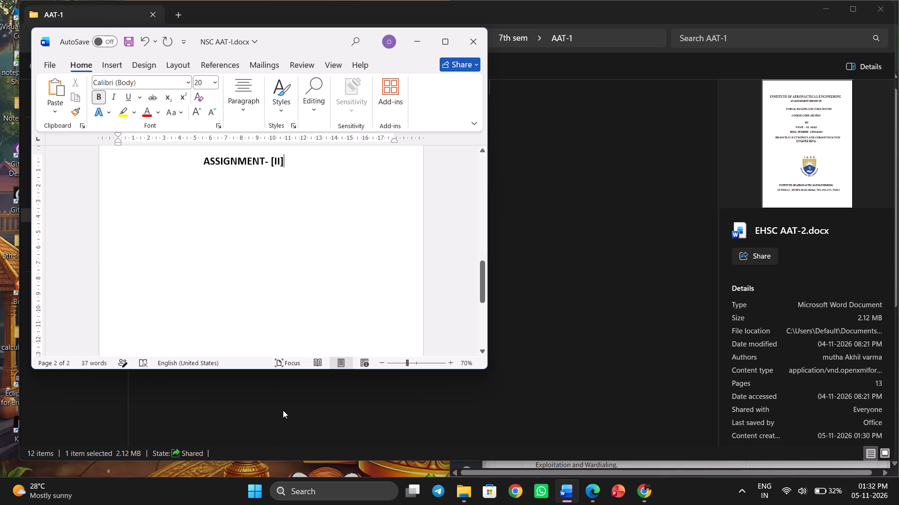
{"action": "key", "text": "Return"}
{"action": "left_click_drag", "start_coordinate": [295, 163], "coordinate": [196, 167]}
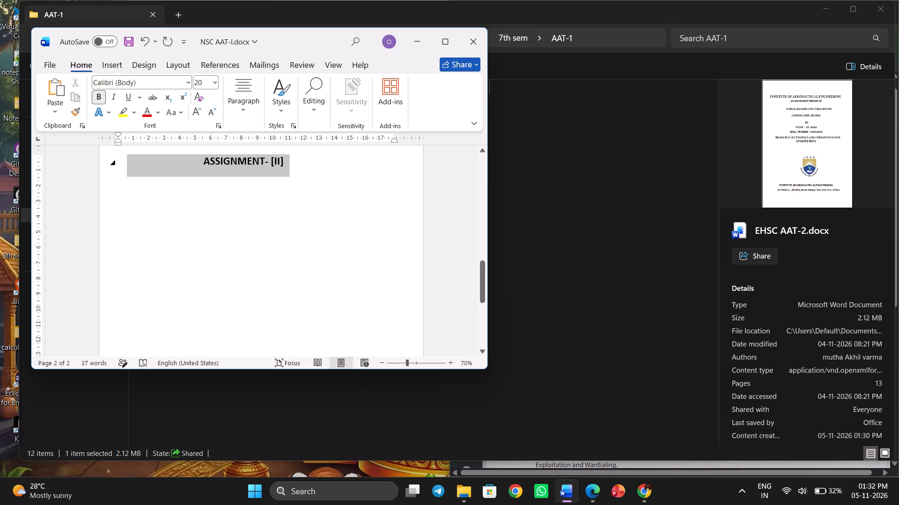
{"action": "left_click_drag", "start_coordinate": [196, 167], "coordinate": [191, 166]}
{"action": "left_click", "coordinate": [208, 218]}
Close the AAT-1 folder window, leaving the Network Security and Cryptography cover page open beside the AAT-II web page.
{"action": "scroll", "coordinate": [208, 218], "scroll_direction": "up", "scroll_amount": 1}
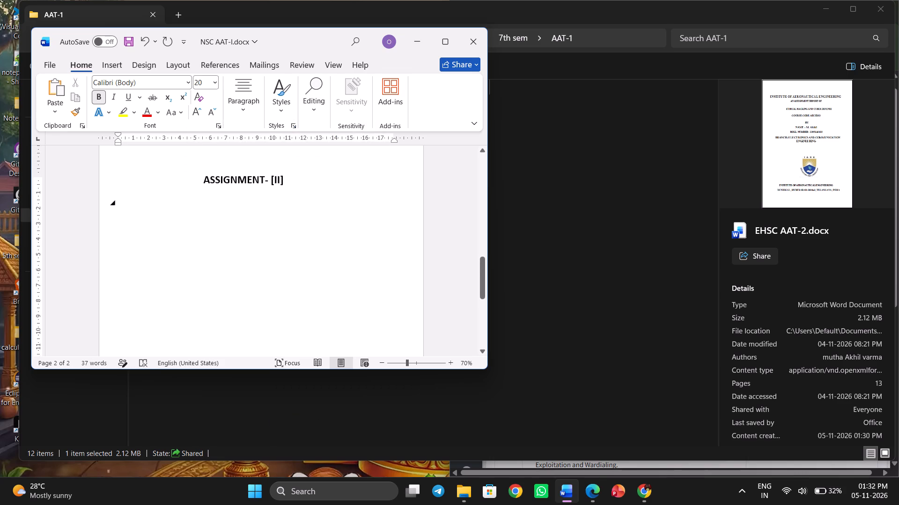
{"action": "scroll", "coordinate": [208, 218], "scroll_direction": "up", "scroll_amount": 2}
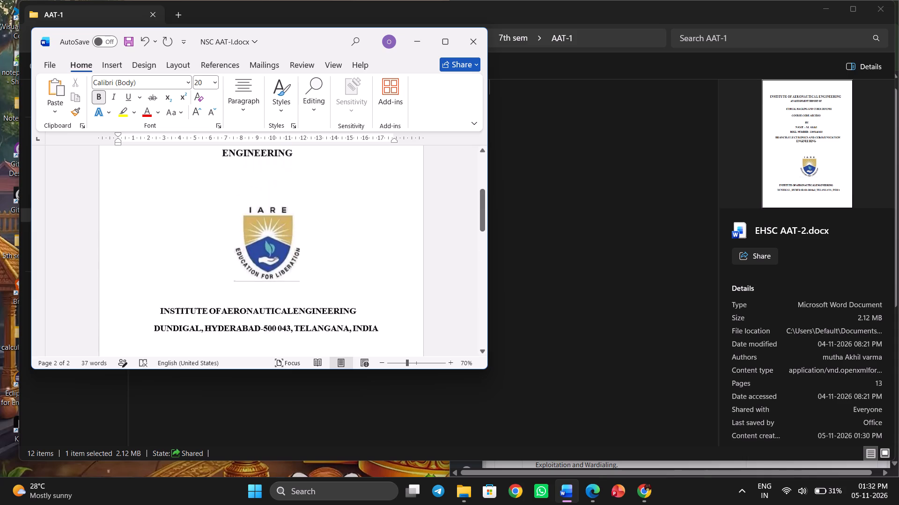
{"action": "scroll", "coordinate": [208, 218], "scroll_direction": "up", "scroll_amount": 2}
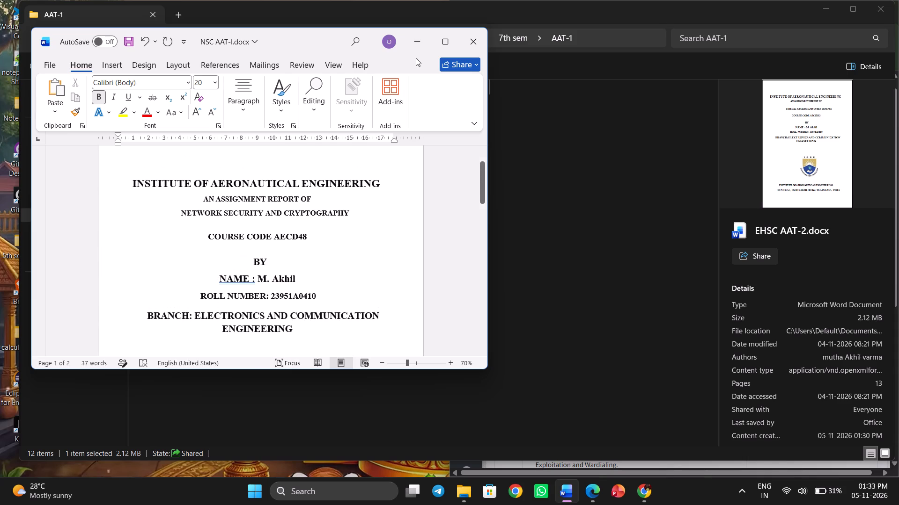
{"action": "left_click", "coordinate": [628, 129]}
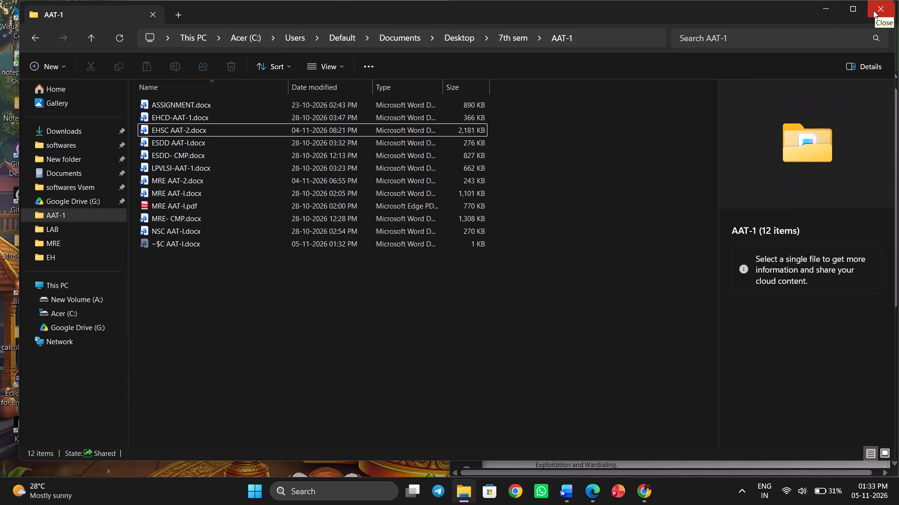
{"action": "left_click", "coordinate": [873, 10]}
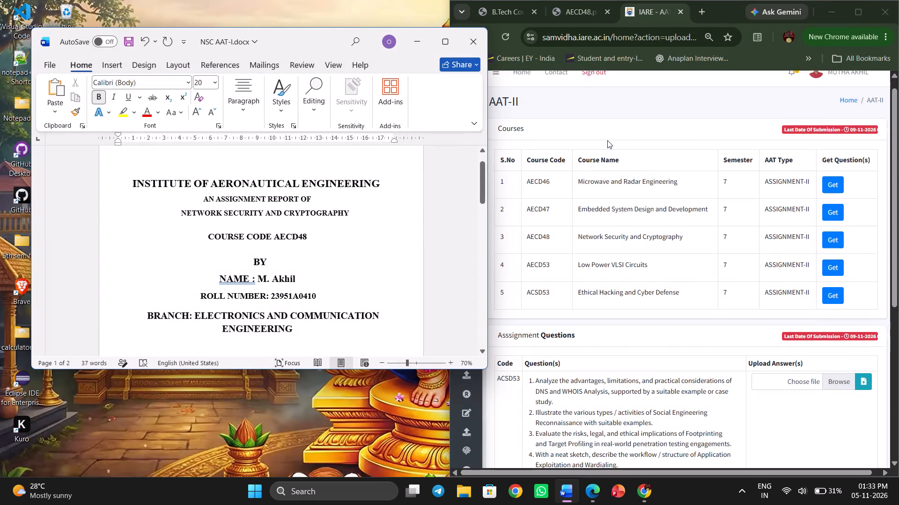
Get the ASSIGNMENT-II questions for course AECD48, Network Security and Cryptography, on the AAT-II page.
{"action": "scroll", "coordinate": [615, 210], "scroll_direction": "down", "scroll_amount": 2}
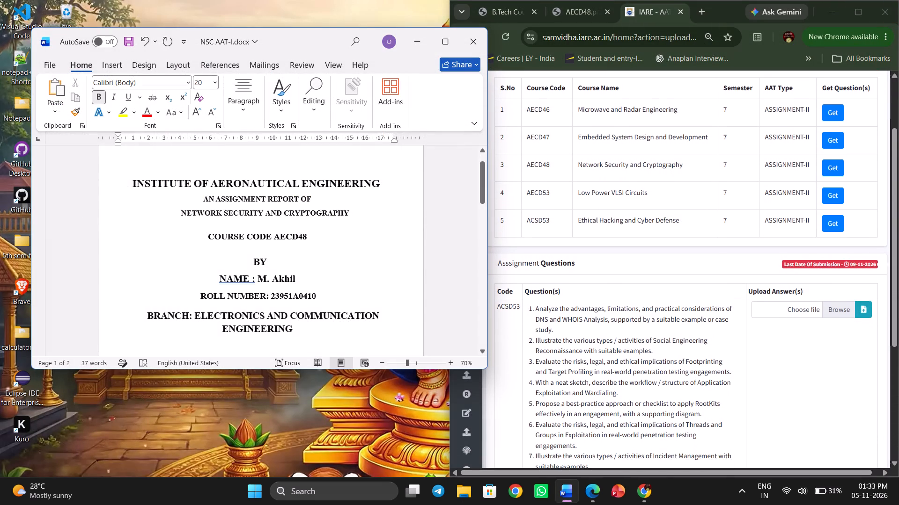
{"action": "scroll", "coordinate": [615, 210], "scroll_direction": "down", "scroll_amount": 1}
{"action": "scroll", "coordinate": [570, 280], "scroll_direction": "up", "scroll_amount": 1}
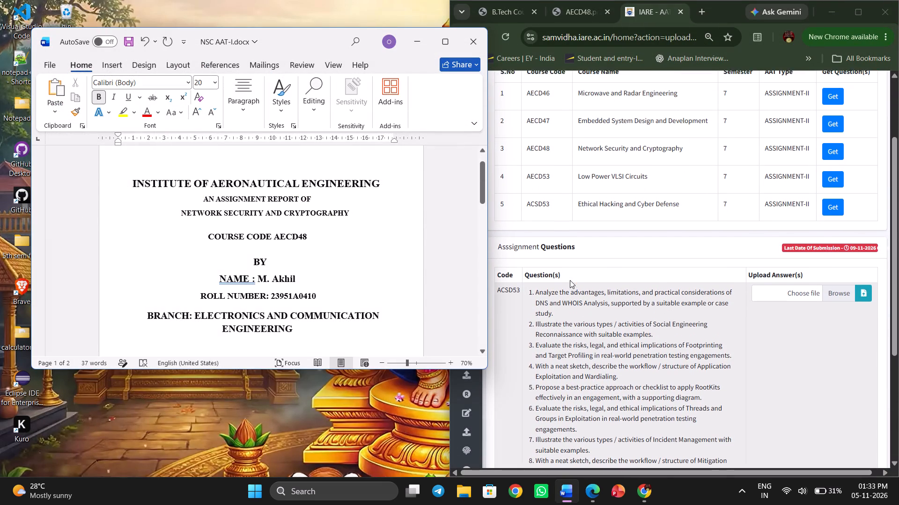
{"action": "left_click", "coordinate": [831, 155]}
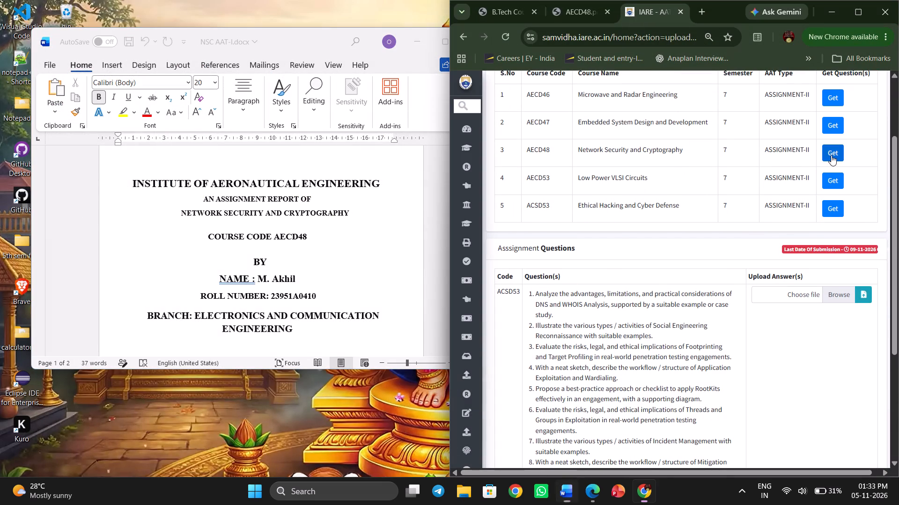
{"action": "left_click", "coordinate": [829, 156]}
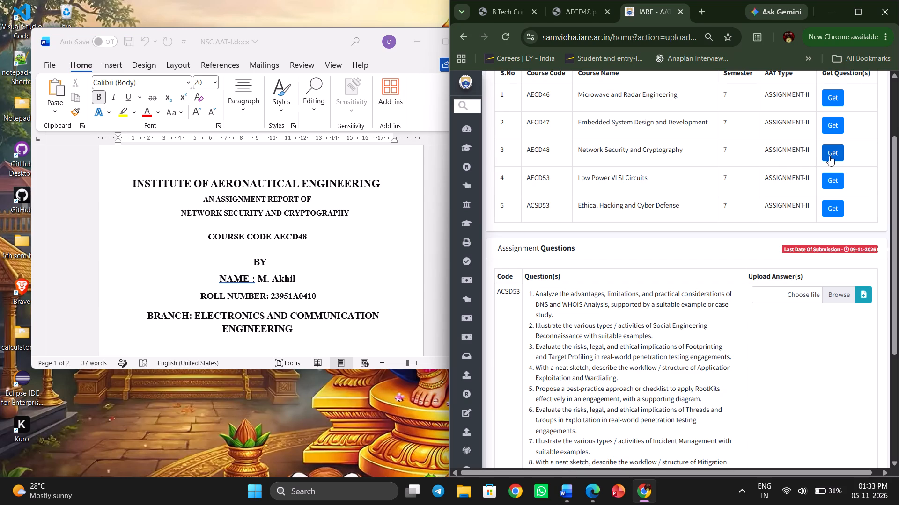
Load the ASSIGNMENT-II questions for course AECD48, Network Security and Cryptography, and dismiss the notification that follows.
{"action": "double_click", "coordinate": [829, 156]}
{"action": "left_click", "coordinate": [695, 213]}
{"action": "scroll", "coordinate": [695, 213], "scroll_direction": "up", "scroll_amount": 1}
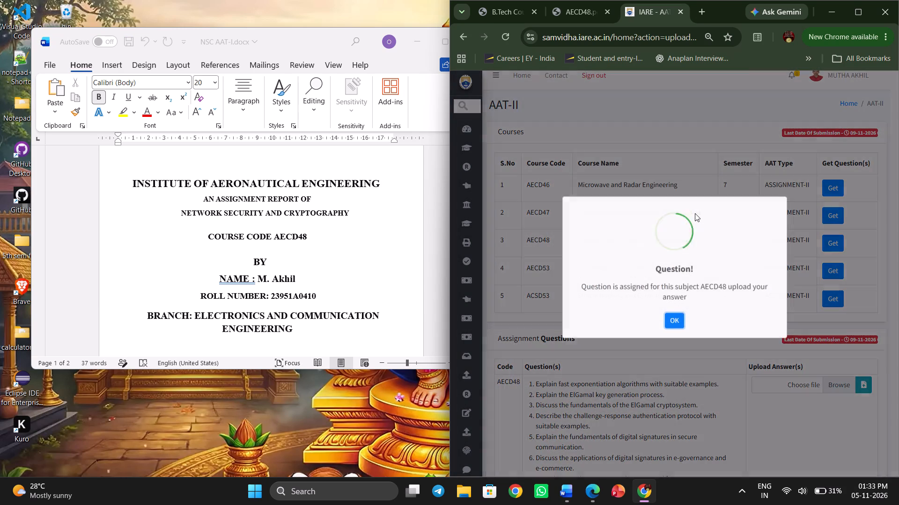
{"action": "scroll", "coordinate": [695, 213], "scroll_direction": "up", "scroll_amount": 1}
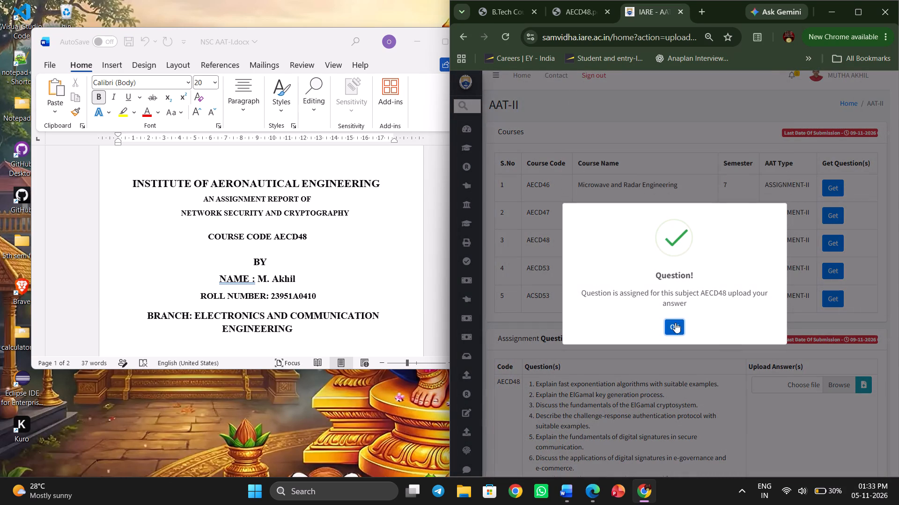
{"action": "left_click", "coordinate": [676, 321]}
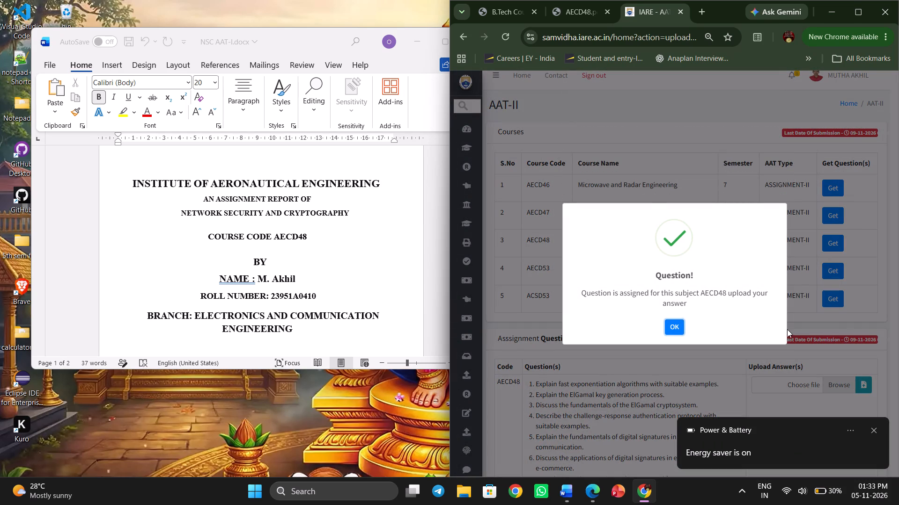
Copy question 1, "Explain fast exponentiation algorithms with suitable examples.", from the web page and paste it below the ASSIGNMENT- [II] heading in NSC AAT-I.docx.
{"action": "scroll", "coordinate": [674, 319], "scroll_direction": "down", "scroll_amount": 1}
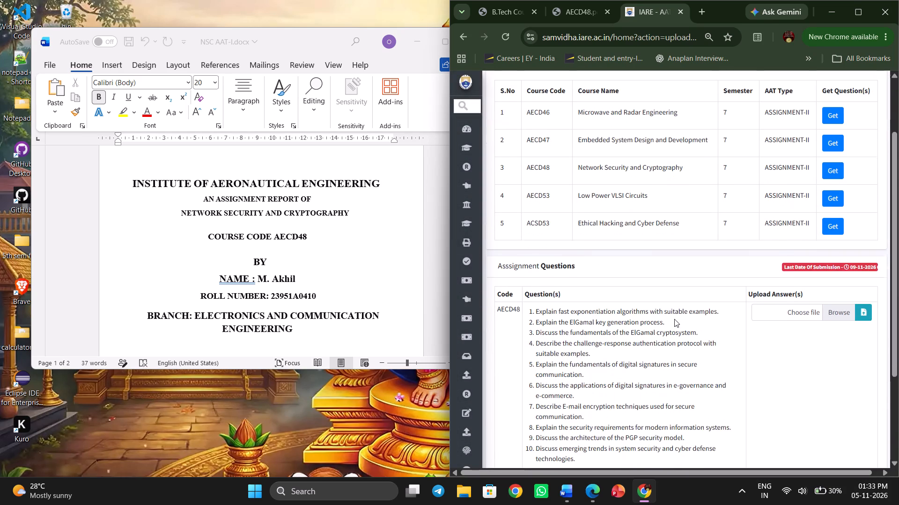
{"action": "scroll", "coordinate": [674, 319], "scroll_direction": "down", "scroll_amount": 1}
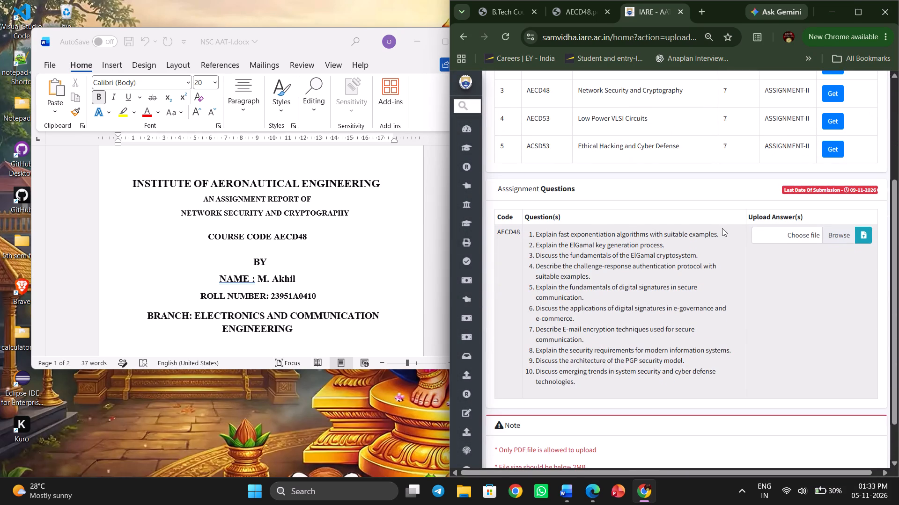
{"action": "left_click_drag", "start_coordinate": [720, 234], "coordinate": [530, 234]}
{"action": "key", "text": "ctrl+c"}
{"action": "scroll", "coordinate": [266, 287], "scroll_direction": "down", "scroll_amount": 1}
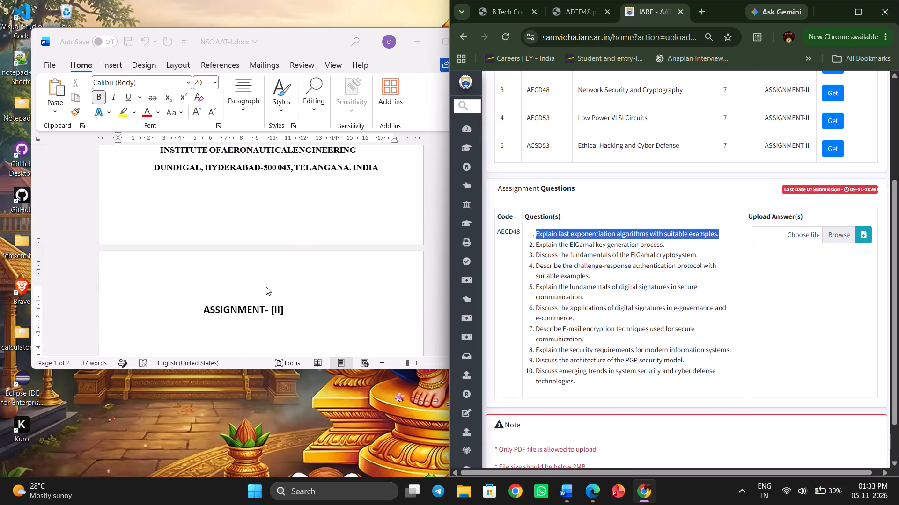
{"action": "scroll", "coordinate": [266, 287], "scroll_direction": "down", "scroll_amount": 1}
{"action": "left_click", "coordinate": [183, 300]}
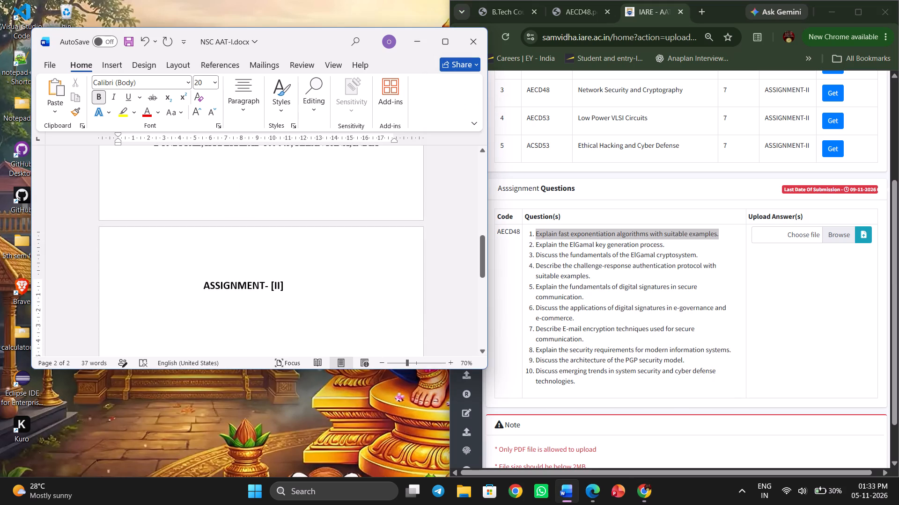
{"action": "key", "text": "ctrl+v"}
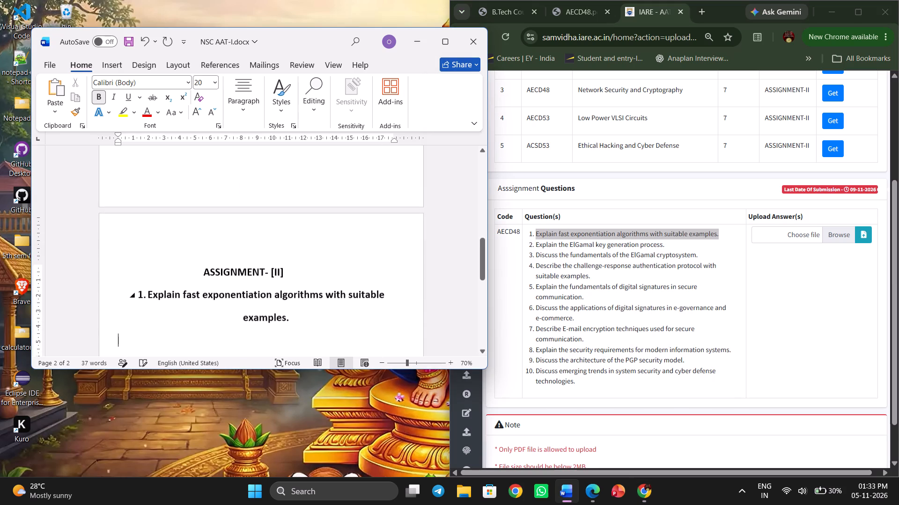
Format the question 1 text about fast exponentiation algorithms as 14-point Times New Roman.
{"action": "left_click_drag", "start_coordinate": [297, 320], "coordinate": [144, 295]}
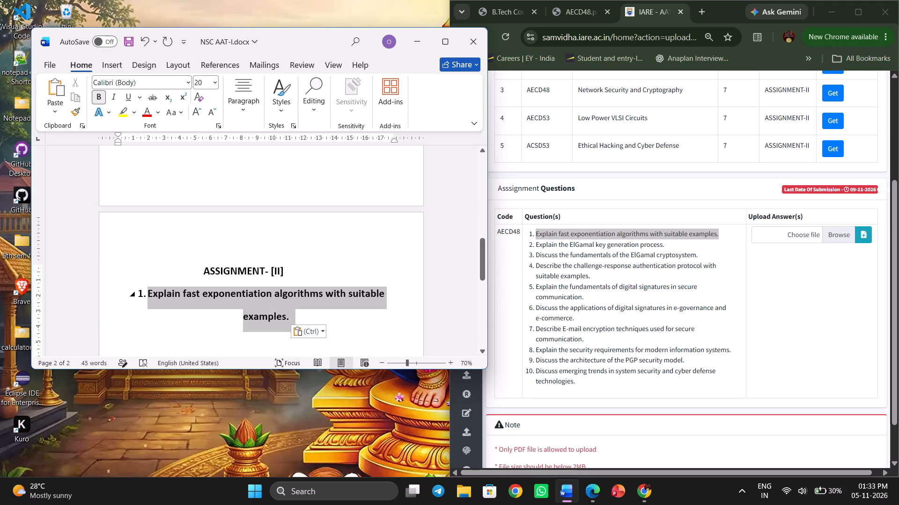
{"action": "left_click_drag", "start_coordinate": [144, 295], "coordinate": [137, 293]}
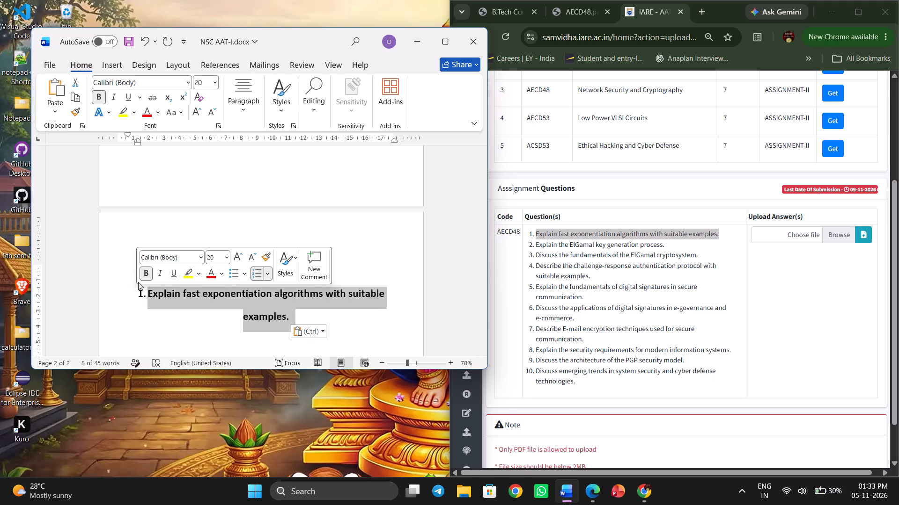
{"action": "left_click", "coordinate": [249, 254]}
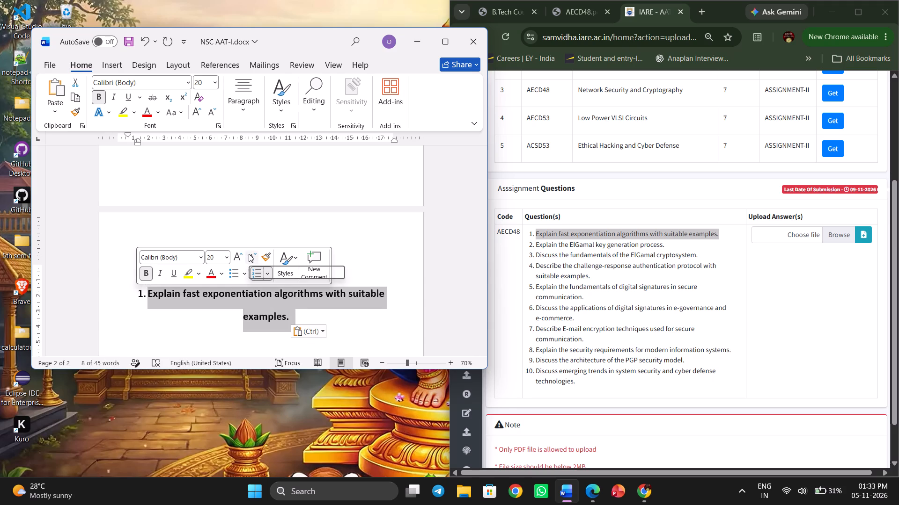
{"action": "left_click", "coordinate": [248, 256]}
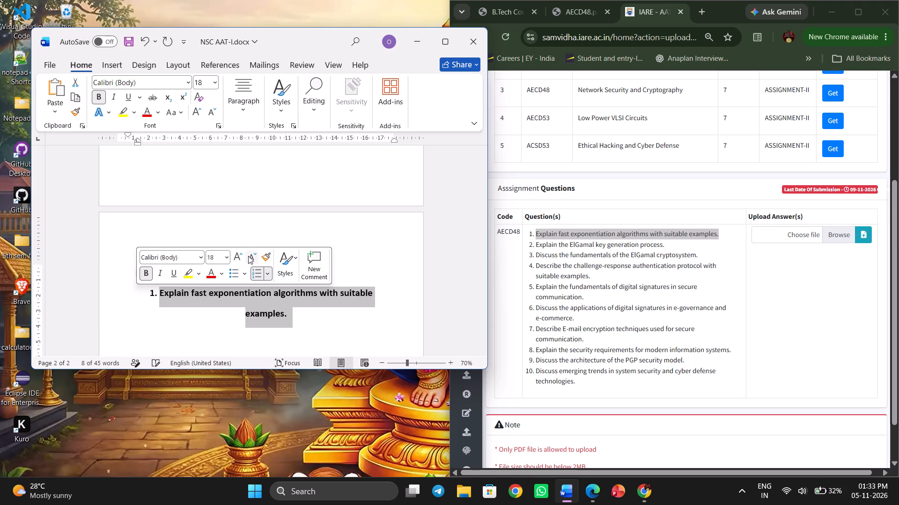
{"action": "left_click", "coordinate": [248, 256]}
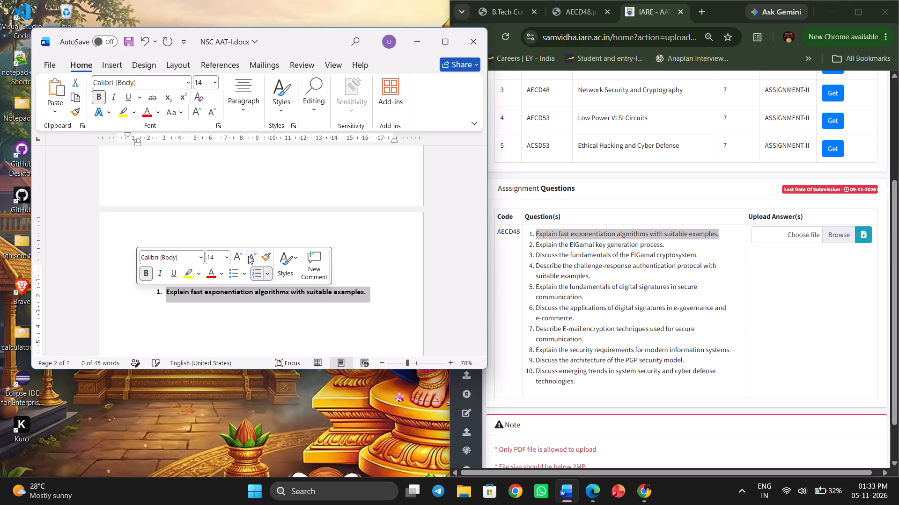
{"action": "left_click", "coordinate": [307, 320]}
{"action": "left_click_drag", "start_coordinate": [378, 299], "coordinate": [146, 296]}
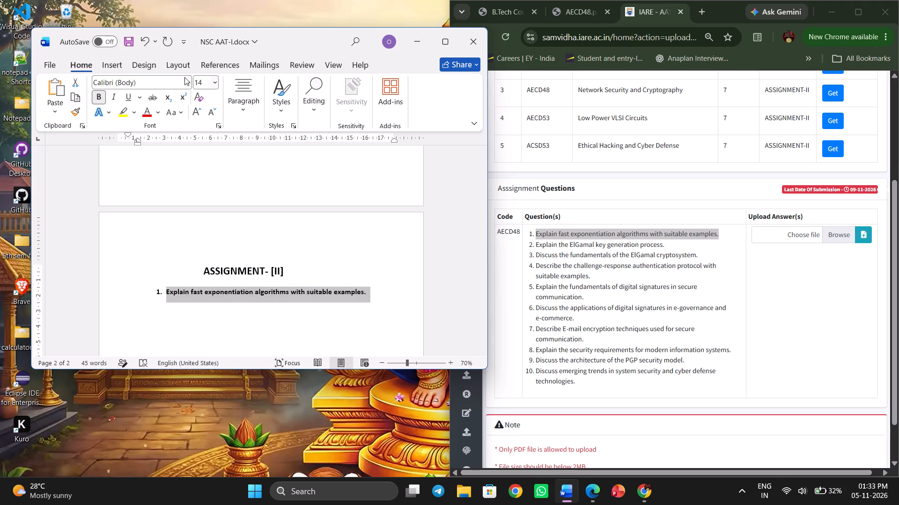
{"action": "left_click", "coordinate": [185, 83]}
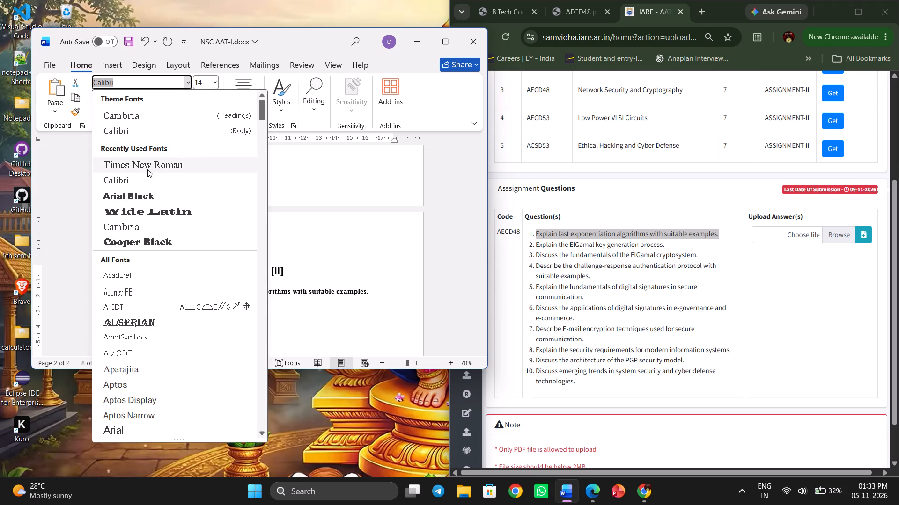
{"action": "left_click", "coordinate": [147, 169]}
{"action": "left_click", "coordinate": [241, 329]}
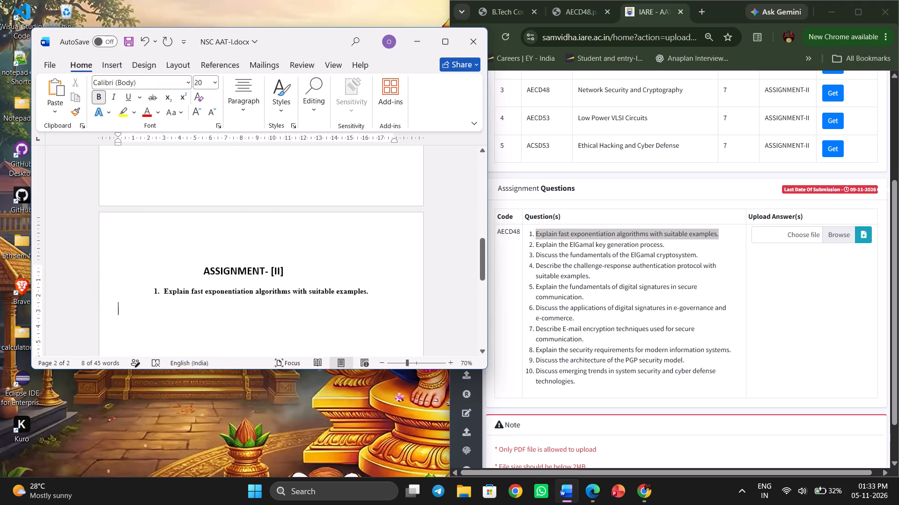
{"action": "left_click_drag", "start_coordinate": [393, 298], "coordinate": [112, 290]}
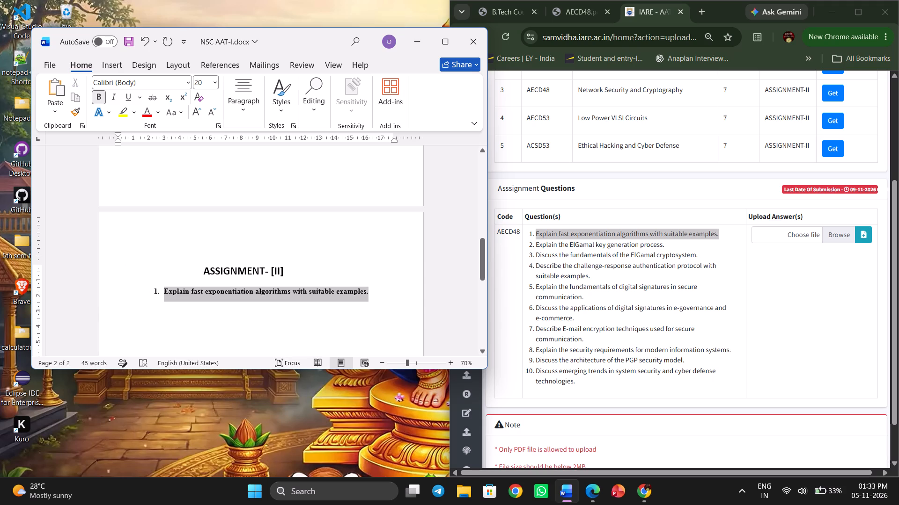
{"action": "left_click_drag", "start_coordinate": [112, 290], "coordinate": [125, 289]}
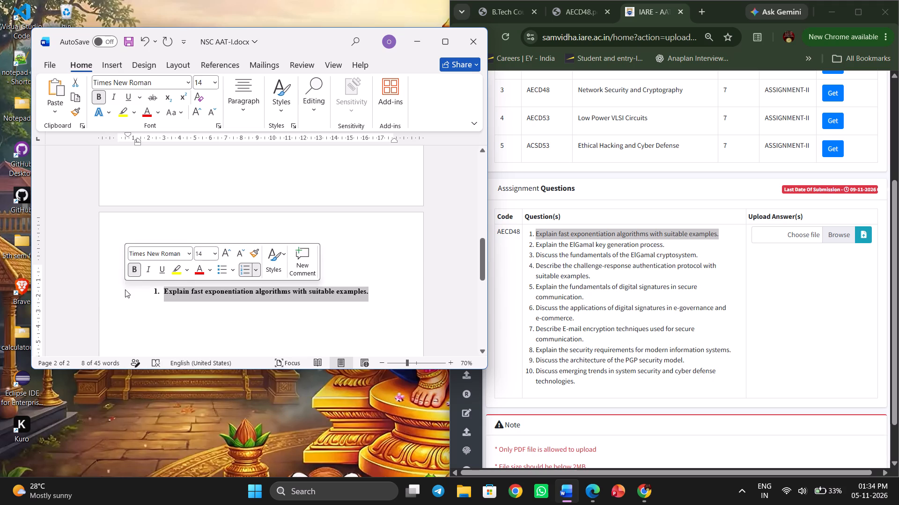
{"action": "left_click", "coordinate": [228, 318]}
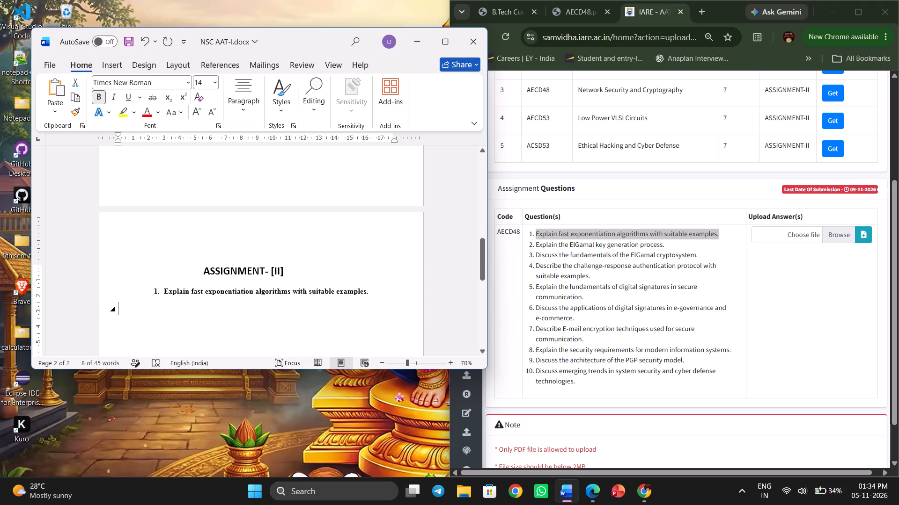
Copy question 2, "Explain the ElGamal key generation process.", from the web page and paste it below question 1 after extra blank lines, indented with spaces.
{"action": "key", "text": "Return"}
{"action": "key", "text": "Return"}
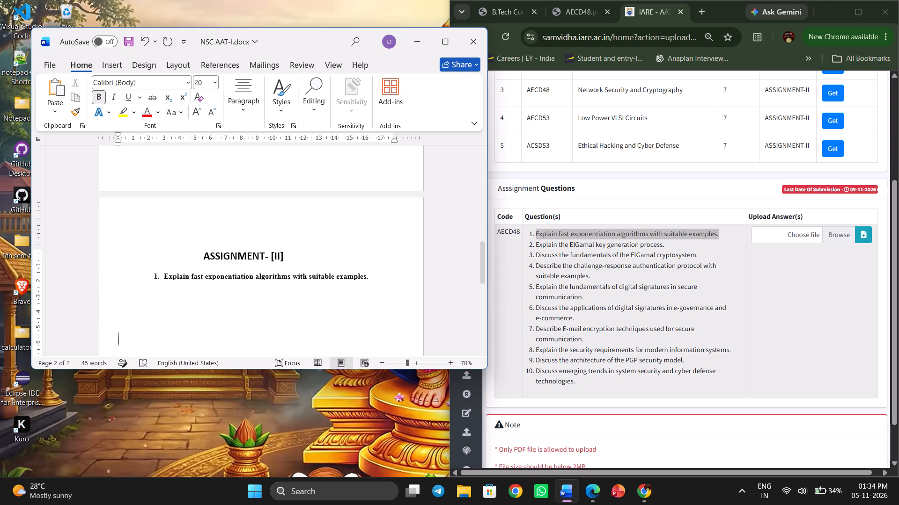
{"action": "left_click_drag", "start_coordinate": [670, 245], "coordinate": [567, 249]}
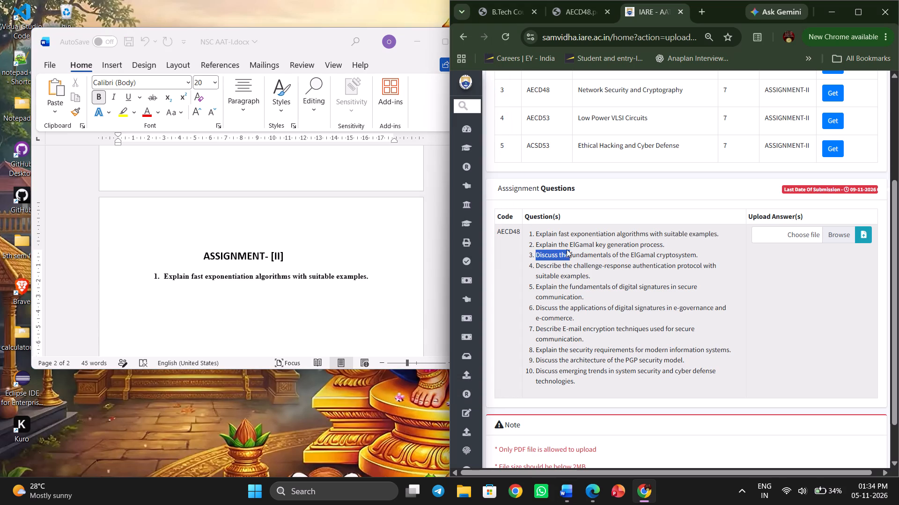
{"action": "left_click_drag", "start_coordinate": [567, 249], "coordinate": [525, 245]}
{"action": "key", "text": "ctrl+c"}
{"action": "left_click", "coordinate": [181, 308]}
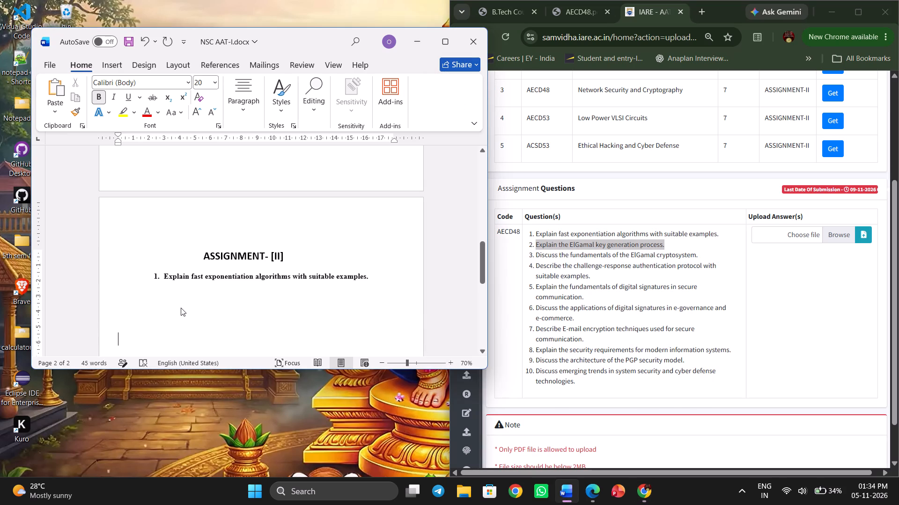
{"action": "key", "text": "space"}
{"action": "key", "text": "space"}
{"action": "key", "text": "space"}
{"action": "key", "text": "space"}
{"action": "key", "text": "space"}
{"action": "key", "text": "space"}
{"action": "key", "text": "space"}
{"action": "key", "text": "space"}
{"action": "key", "text": "space"}
{"action": "key", "text": "space"}
{"action": "key", "text": "space"}
{"action": "key", "text": "space"}
{"action": "key", "text": "space"}
{"action": "key", "text": "space"}
{"action": "key", "text": "space"}
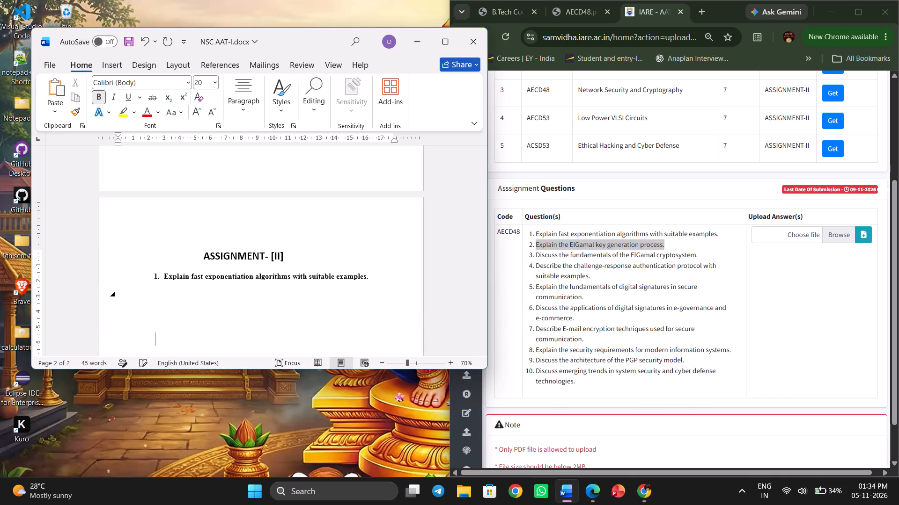
{"action": "key", "text": "ctrl+v"}
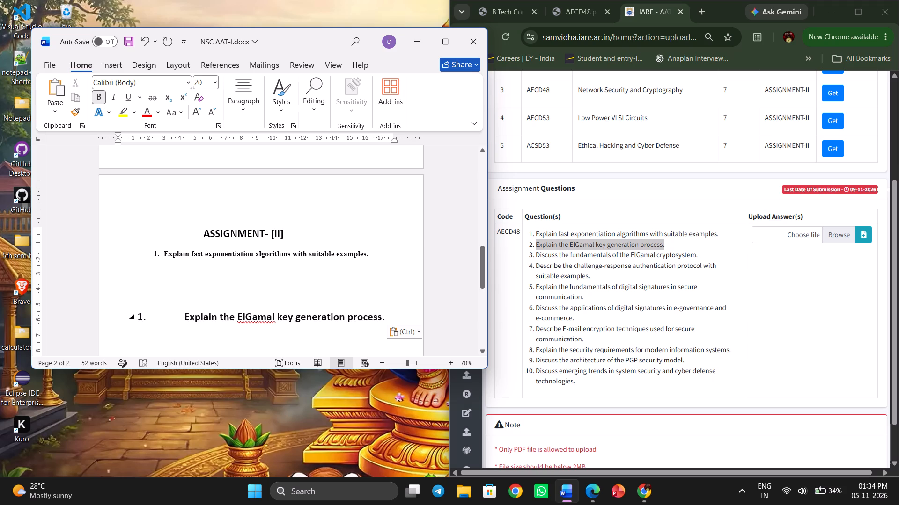
Number the pasted ElGamal question as "2." and remove the extra spaces between the number and its text.
{"action": "left_click", "coordinate": [140, 317]}
{"action": "key", "text": "2"}
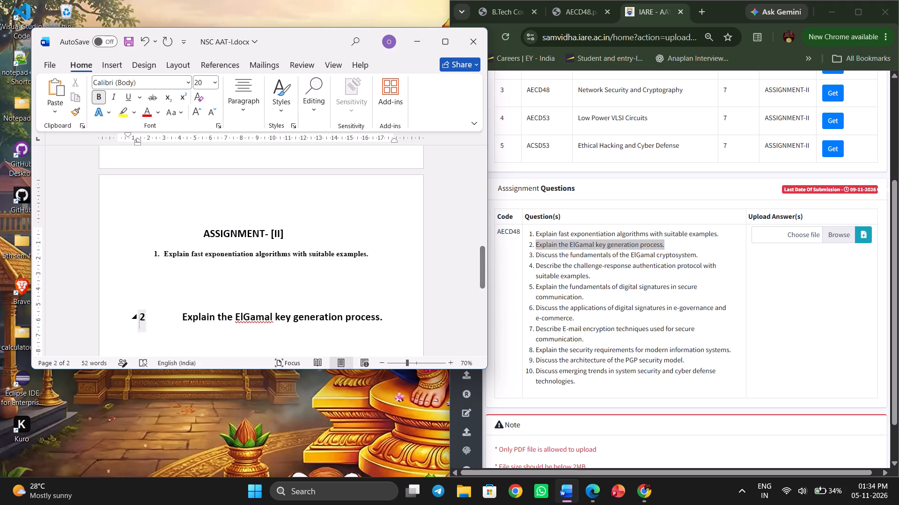
{"action": "left_click", "coordinate": [178, 315]}
{"action": "key", "text": "BackSpace"}
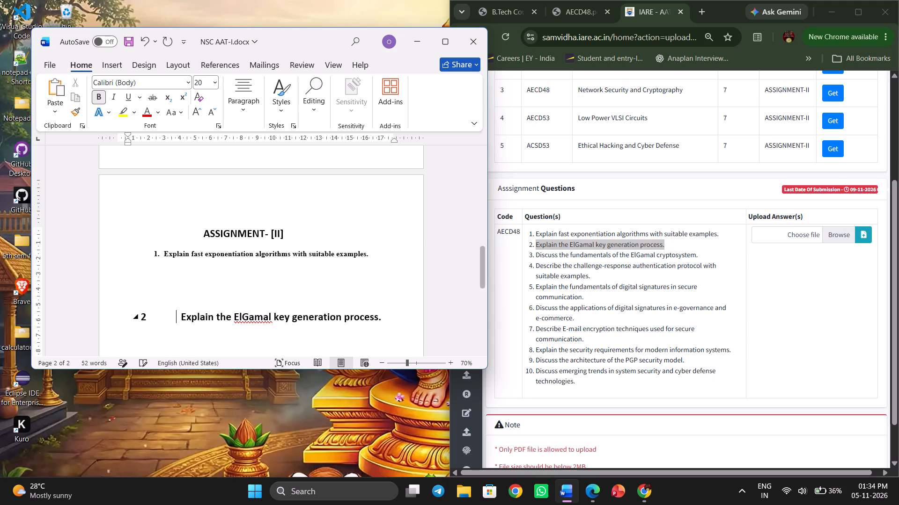
{"action": "key", "text": "BackSpace"}
{"action": "key", "text": "BackSpace"}
{"action": "key", "text": "BackSpace"}
{"action": "key", "text": "BackSpace"}
{"action": "key", "text": "BackSpace"}
{"action": "key", "text": "BackSpace"}
{"action": "key", "text": "BackSpace"}
{"action": "key", "text": "BackSpace"}
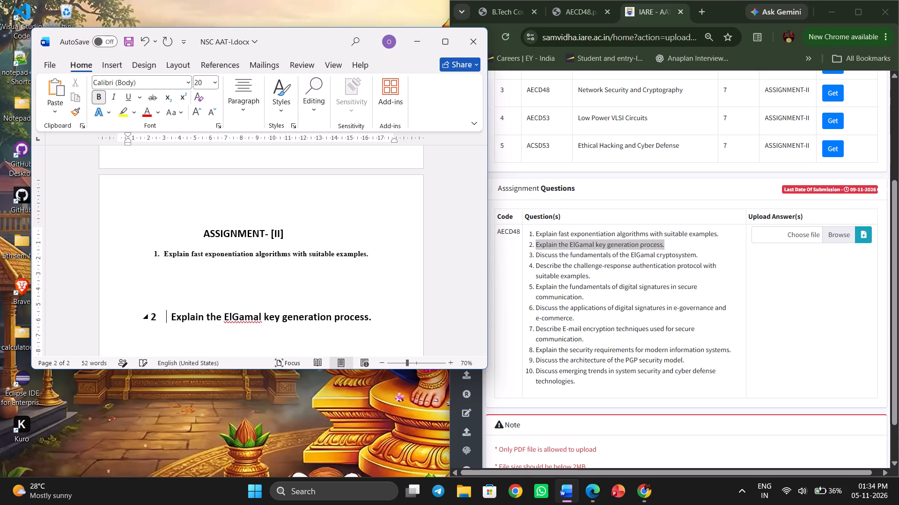
{"action": "key", "text": "Right"}
{"action": "key", "text": "BackSpace"}
{"action": "key", "text": "BackSpace"}
{"action": "key", "text": "BackSpace"}
{"action": "key", "text": "BackSpace"}
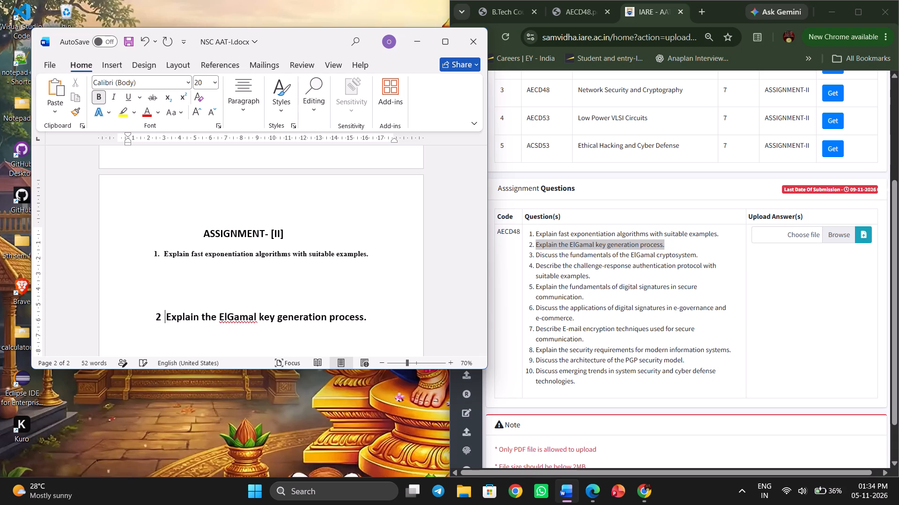
{"action": "key", "text": "BackSpace"}
{"action": "key", "text": "period"}
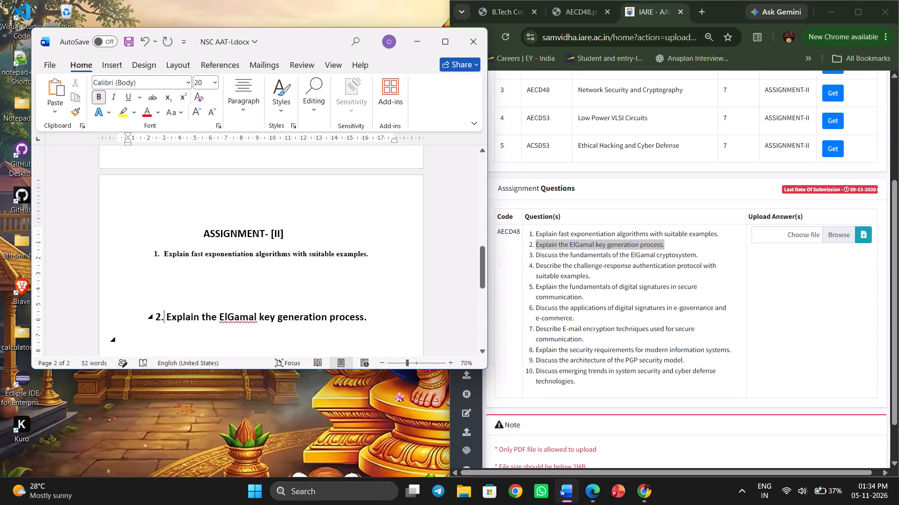
Format the whole question 2 line about ElGamal key generation as 14-point Times New Roman.
{"action": "left_click_drag", "start_coordinate": [383, 332], "coordinate": [150, 315]}
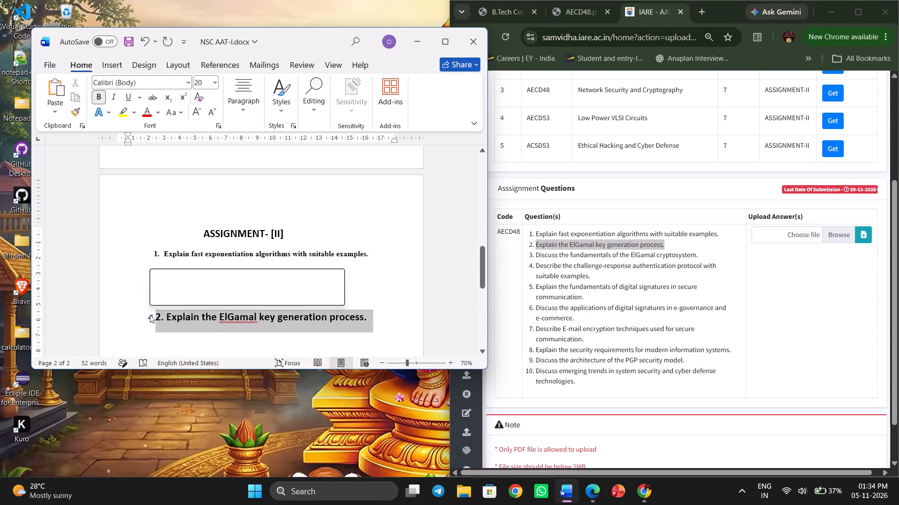
{"action": "left_click", "coordinate": [214, 277]}
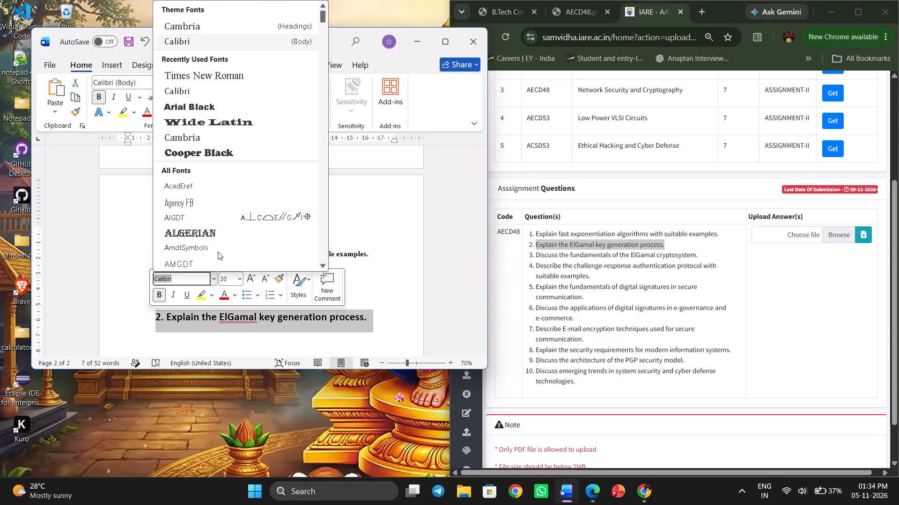
{"action": "left_click", "coordinate": [222, 72]}
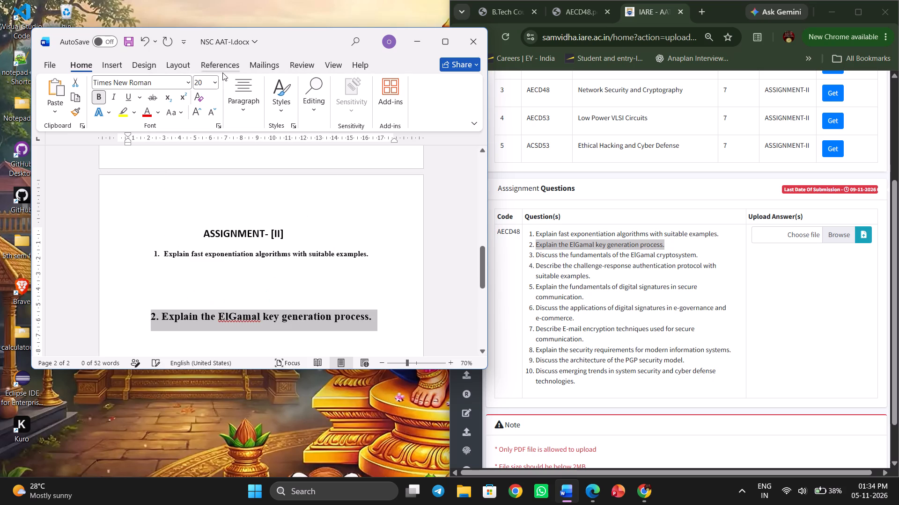
{"action": "left_click", "coordinate": [217, 80]}
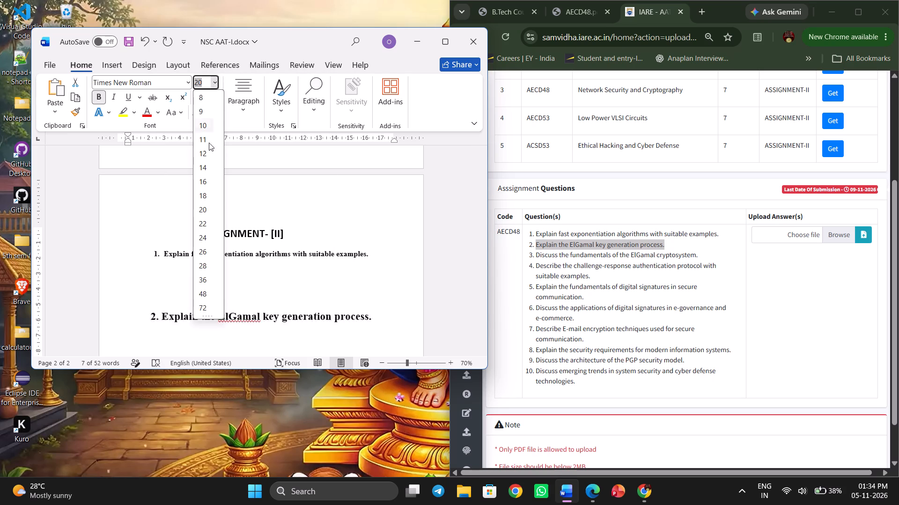
{"action": "left_click", "coordinate": [208, 166]}
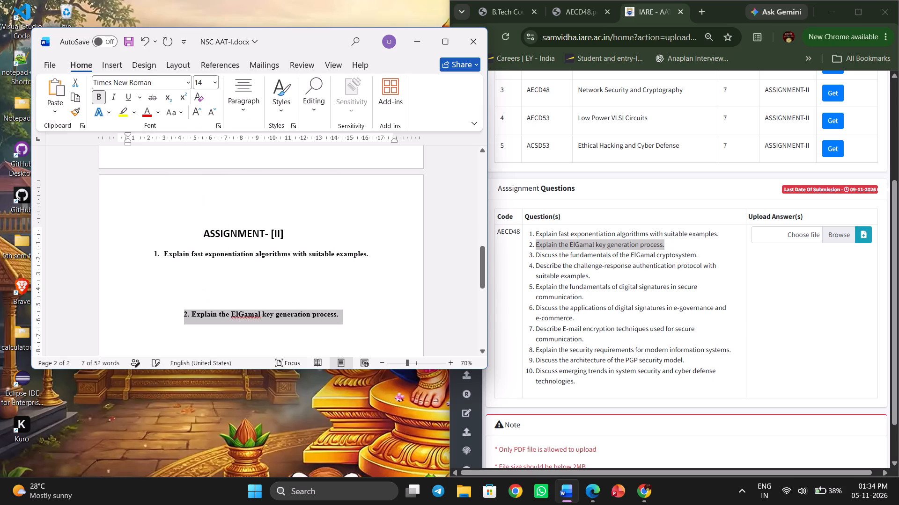
Realign the question 2 line with question 1's number by adjusting its paragraph indent and leading spaces.
{"action": "left_click_drag", "start_coordinate": [127, 139], "coordinate": [105, 145]}
{"action": "left_click_drag", "start_coordinate": [130, 133], "coordinate": [56, 131]}
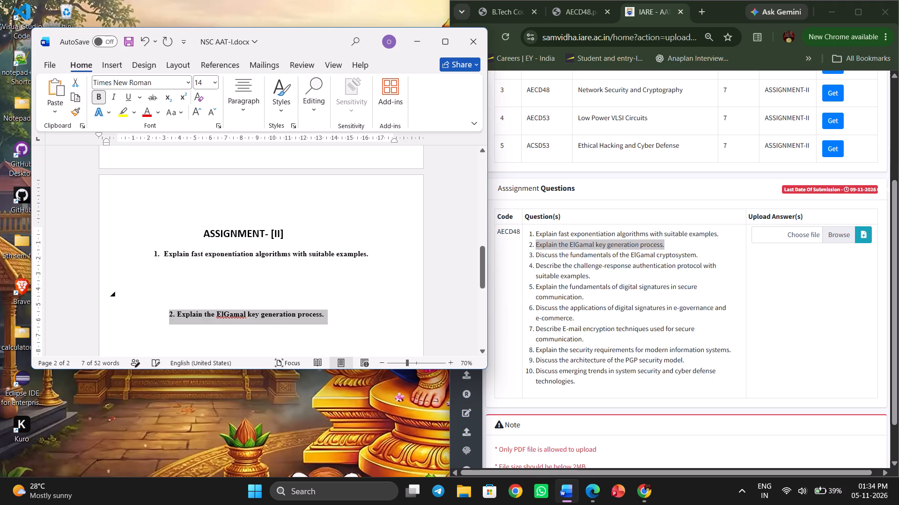
{"action": "left_click", "coordinate": [157, 307]}
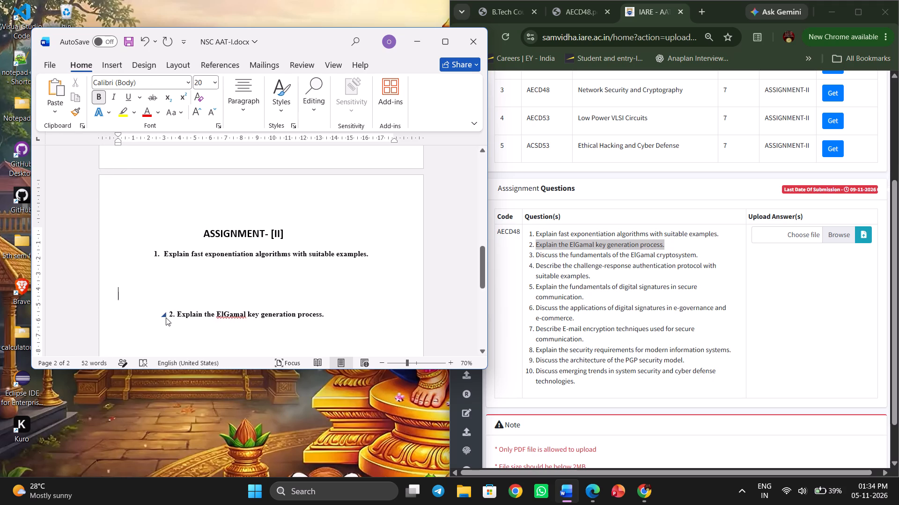
{"action": "left_click", "coordinate": [157, 313]}
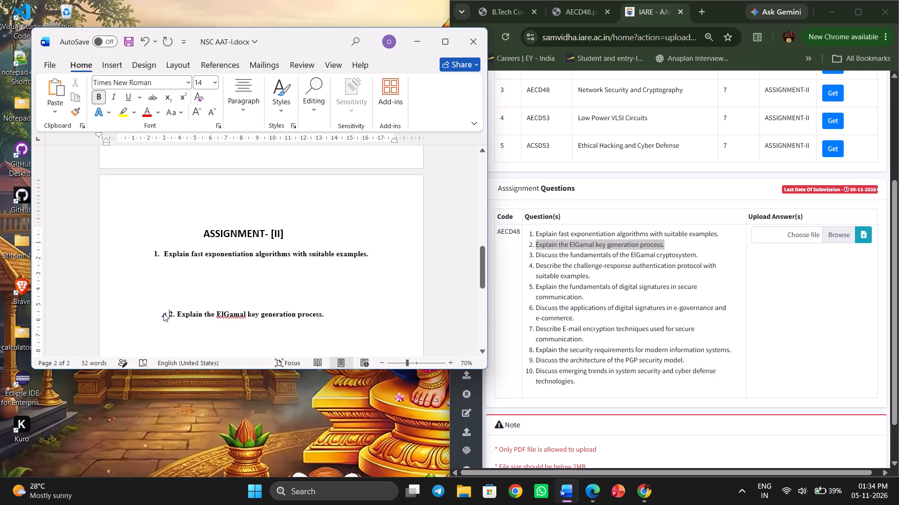
{"action": "key", "text": "BackSpace"}
{"action": "key", "text": "BackSpace"}
{"action": "key", "text": "space"}
{"action": "key", "text": "space"}
{"action": "key", "text": "space"}
{"action": "key", "text": "space"}
{"action": "key", "text": "space"}
{"action": "key", "text": "space"}
{"action": "key", "text": "space"}
{"action": "key", "text": "space"}
{"action": "key", "text": "space"}
{"action": "key", "text": "space"}
{"action": "key", "text": "space"}
{"action": "key", "text": "space"}
{"action": "key", "text": "space"}
{"action": "key", "text": "space"}
{"action": "key", "text": "space"}
{"action": "key", "text": "space"}
{"action": "key", "text": "space"}
{"action": "key", "text": "space"}
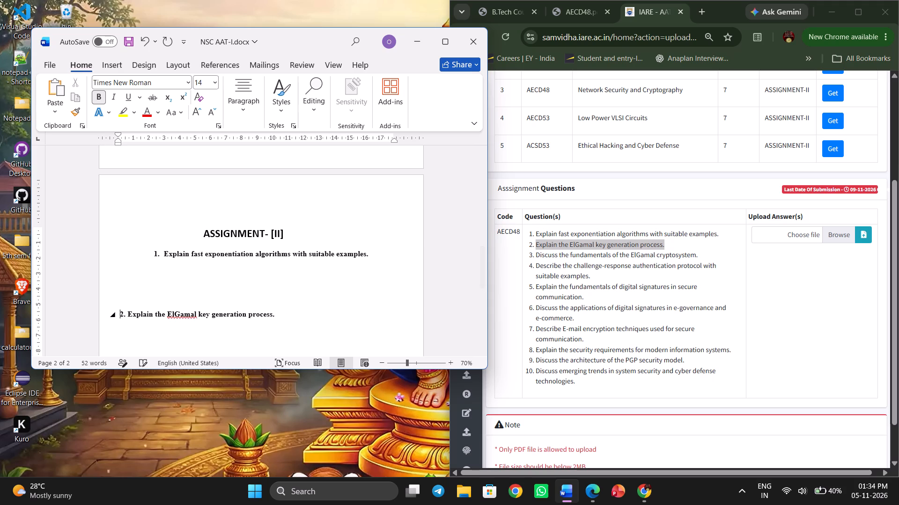
{"action": "key", "text": "space"}
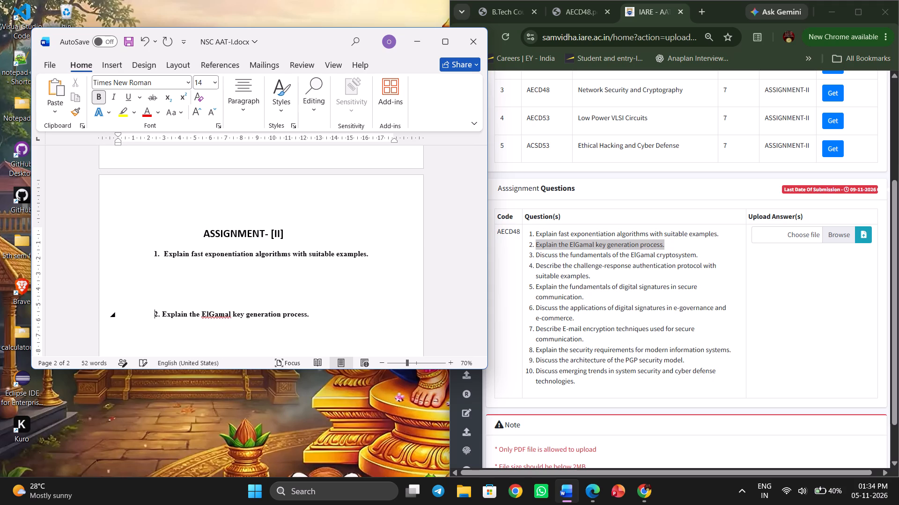
Copy "Discuss the fundamentals of the ElGamal cryptosystem." from the web page and paste it below question 2 on a space-indented line numbered "3.".
{"action": "scroll", "coordinate": [239, 326], "scroll_direction": "down", "scroll_amount": 1}
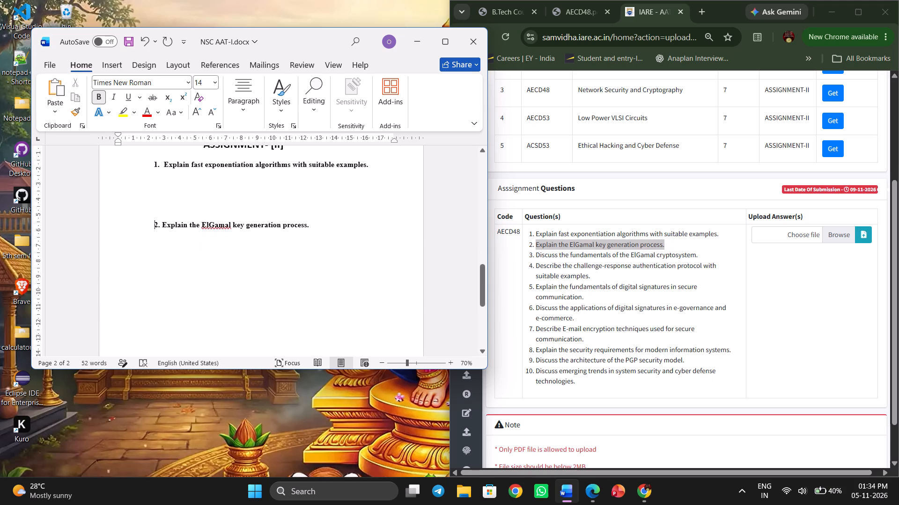
{"action": "left_click", "coordinate": [347, 274]}
{"action": "key", "text": "space"}
{"action": "key", "text": "space"}
{"action": "key", "text": "space"}
{"action": "key", "text": "space"}
{"action": "key", "text": "space"}
{"action": "key", "text": "space"}
{"action": "key", "text": "space"}
{"action": "key", "text": "space"}
{"action": "key", "text": "space"}
{"action": "key", "text": "space"}
{"action": "key", "text": "space"}
{"action": "key", "text": "space"}
{"action": "key", "text": "space"}
{"action": "key", "text": "space"}
{"action": "key", "text": "space"}
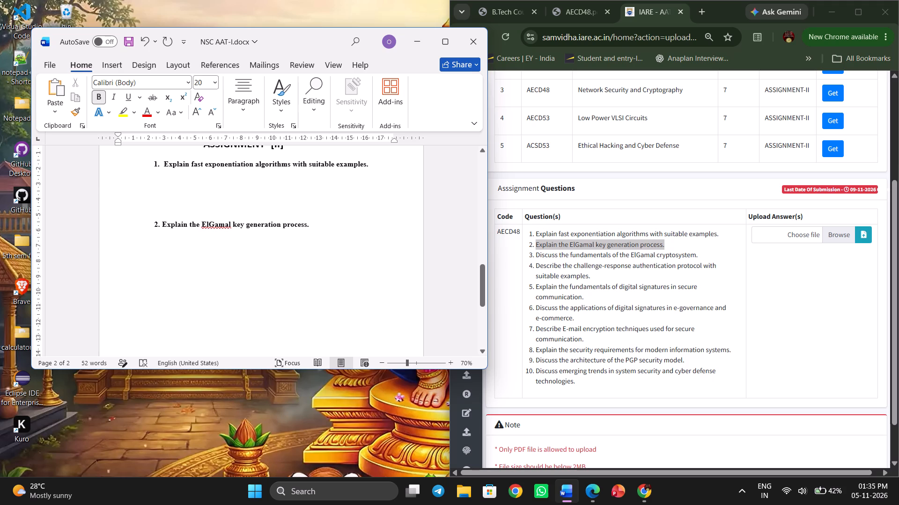
{"action": "key", "text": "Return"}
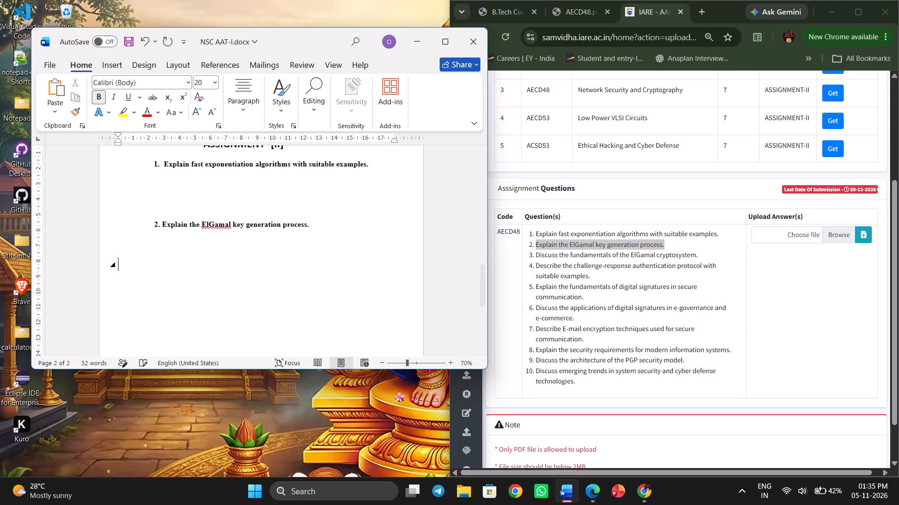
{"action": "key", "text": "space"}
{"action": "key", "text": "space"}
{"action": "key", "text": "space"}
{"action": "key", "text": "space"}
{"action": "key", "text": "space"}
{"action": "key", "text": "space"}
{"action": "key", "text": "space"}
{"action": "key", "text": "space"}
{"action": "key", "text": "space"}
{"action": "key", "text": "space"}
{"action": "key", "text": "space"}
{"action": "key", "text": "space"}
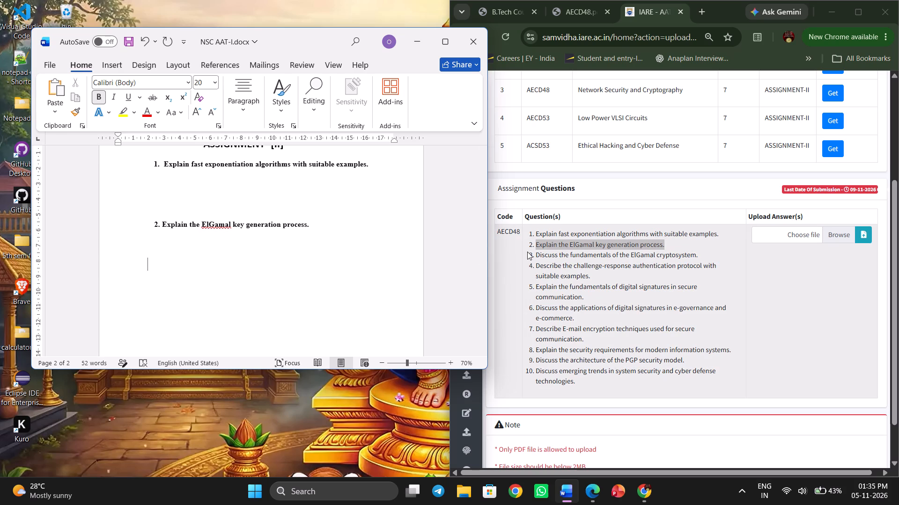
{"action": "left_click", "coordinate": [528, 252]}
{"action": "left_click_drag", "start_coordinate": [529, 254], "coordinate": [594, 260]}
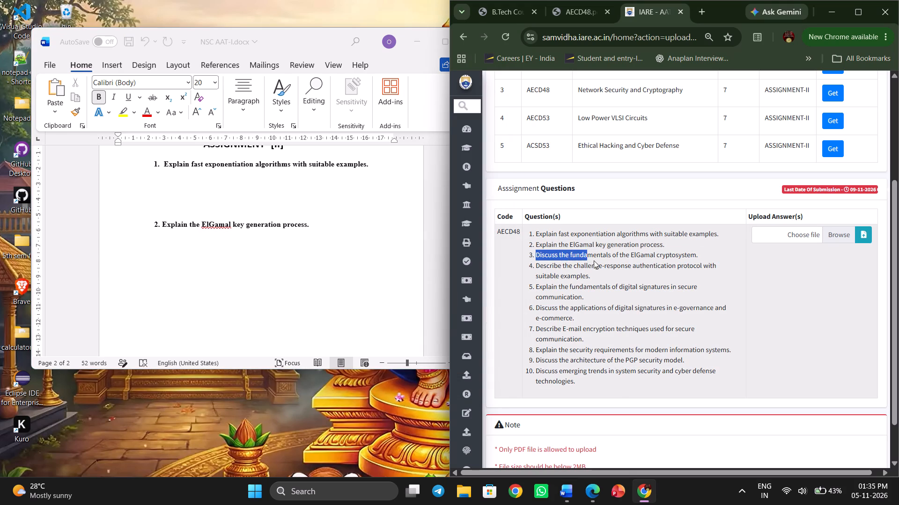
{"action": "left_click_drag", "start_coordinate": [594, 260], "coordinate": [745, 255]}
{"action": "key", "text": "ctrl+c"}
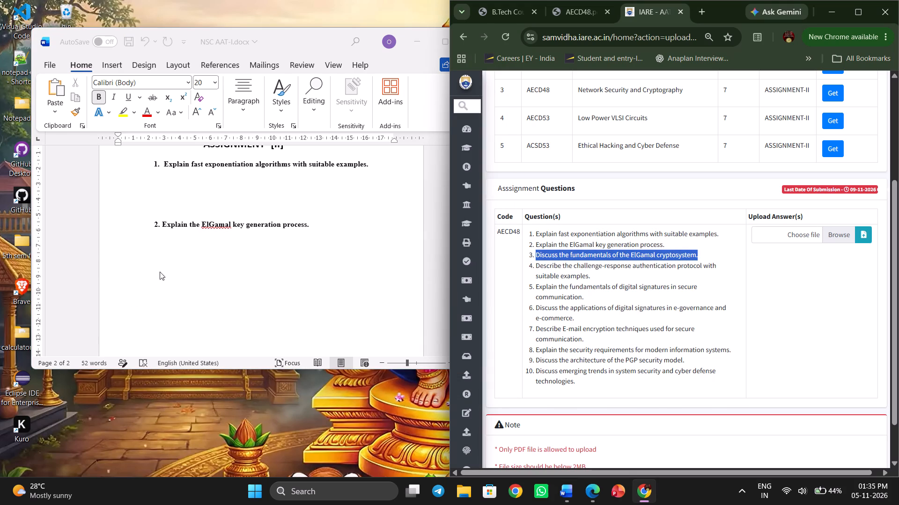
{"action": "left_click", "coordinate": [172, 262]}
{"action": "type", "text": "3."}
{"action": "key", "text": "space"}
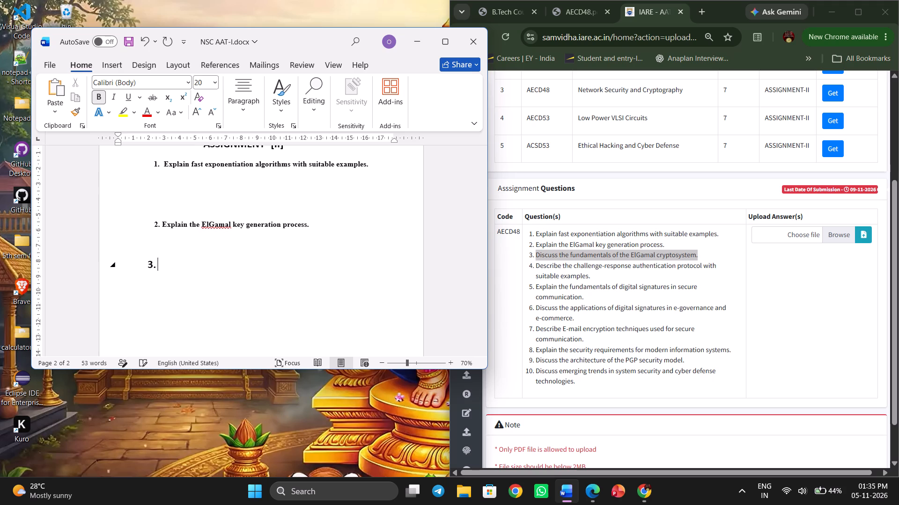
{"action": "key", "text": "ctrl+v"}
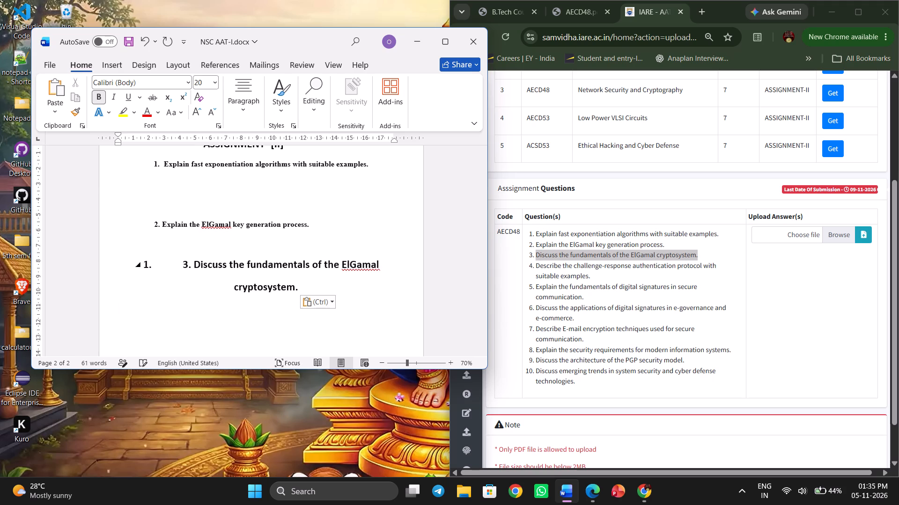
Remove the automatic list number and the leading spaces before "3." in the pasted ElGamal cryptosystem question.
{"action": "left_click", "coordinate": [183, 266]}
{"action": "key", "text": "BackSpace"}
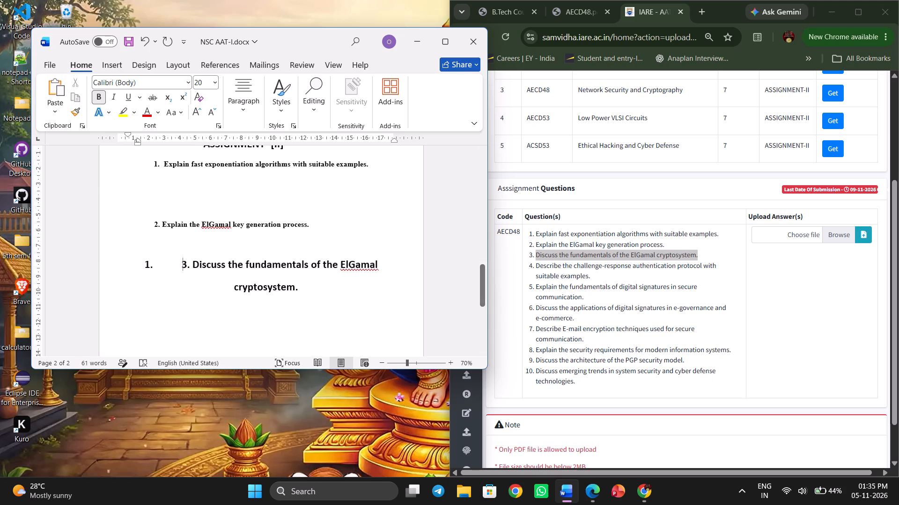
{"action": "key", "text": "BackSpace"}
{"action": "key", "text": "BackSpace"}
{"action": "key", "text": "BackSpace"}
{"action": "key", "text": "BackSpace"}
{"action": "key", "text": "BackSpace"}
{"action": "key", "text": "BackSpace"}
{"action": "key", "text": "BackSpace"}
{"action": "key", "text": "BackSpace"}
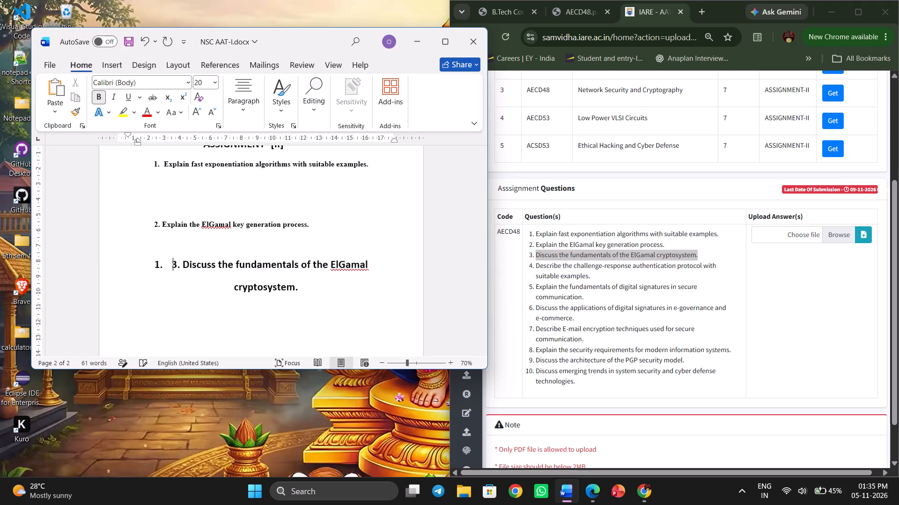
{"action": "key", "text": "BackSpace"}
{"action": "key", "text": "BackSpace"}
{"action": "key", "text": "BackSpace"}
{"action": "key", "text": "BackSpace"}
{"action": "key", "text": "BackSpace"}
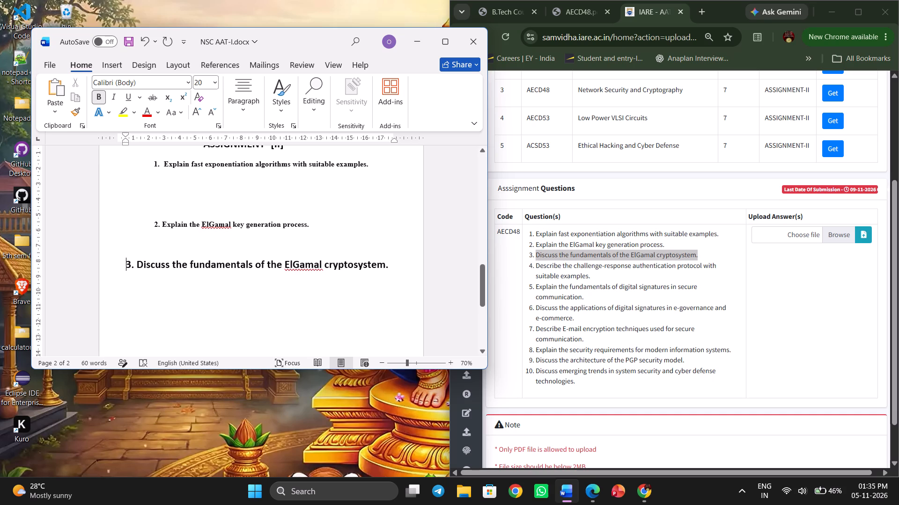
Format the whole question 3 line about the ElGamal cryptosystem as 14-point Times New Roman.
{"action": "left_click_drag", "start_coordinate": [398, 267], "coordinate": [125, 262]}
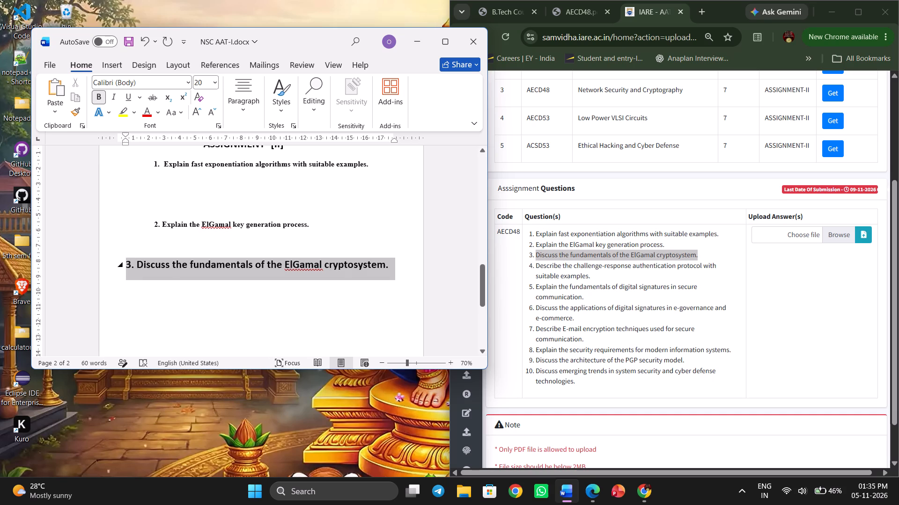
{"action": "left_click_drag", "start_coordinate": [125, 262], "coordinate": [124, 262]}
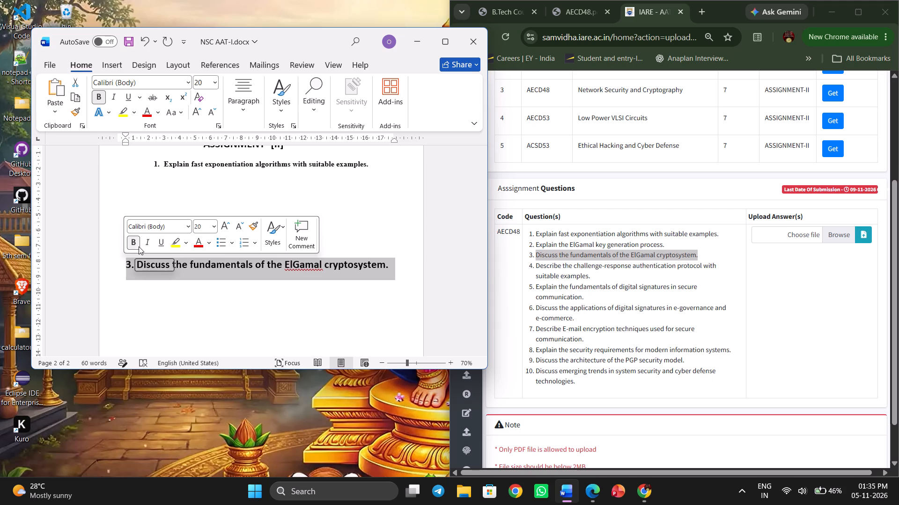
{"action": "left_click", "coordinate": [215, 227]}
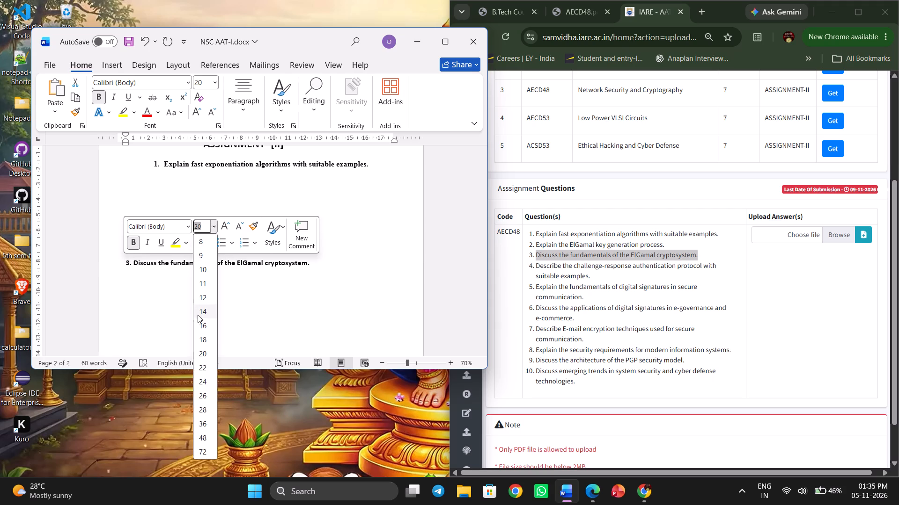
{"action": "left_click", "coordinate": [199, 312]}
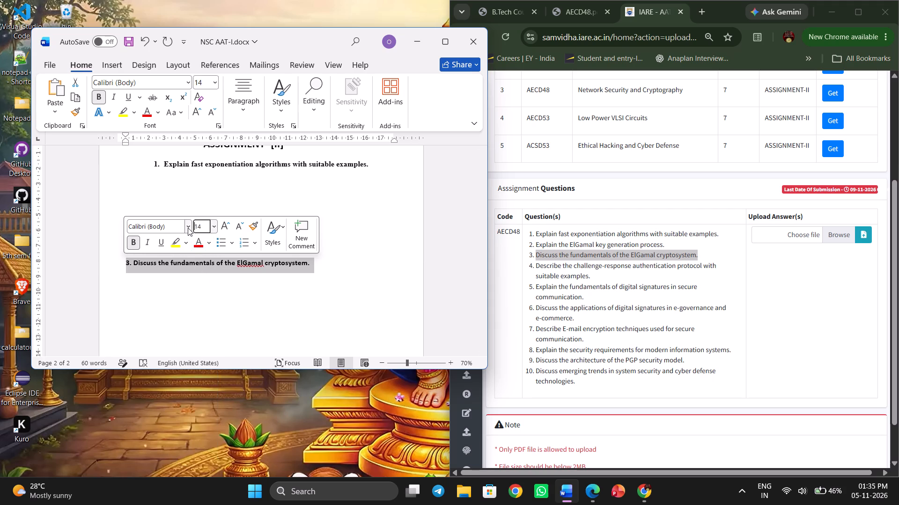
{"action": "left_click", "coordinate": [188, 228]}
{"action": "left_click", "coordinate": [165, 310]}
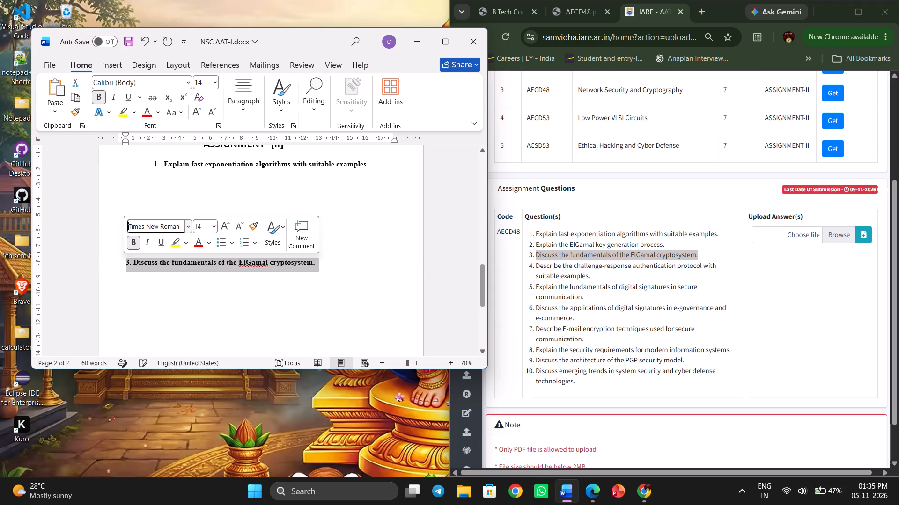
Shift question 2 about ElGamal key generation leftward to line up with question 3 by reducing its first-line indent and leading spaces.
{"action": "left_click_drag", "start_coordinate": [124, 142], "coordinate": [121, 159]}
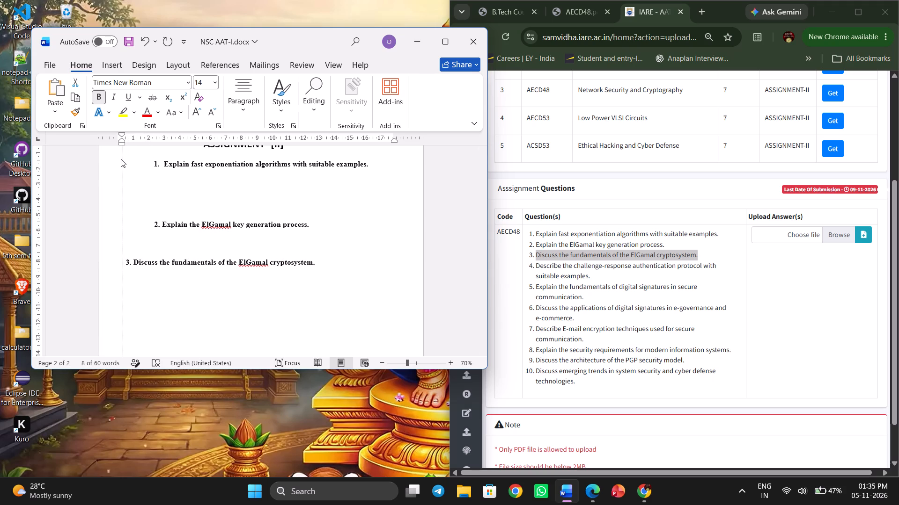
{"action": "left_click_drag", "start_coordinate": [121, 159], "coordinate": [125, 159]}
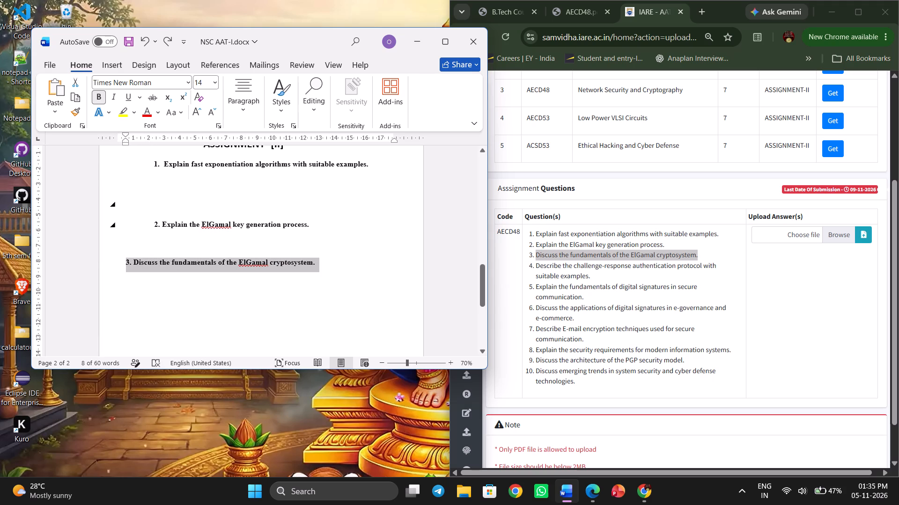
{"action": "left_click_drag", "start_coordinate": [312, 224], "coordinate": [153, 218]}
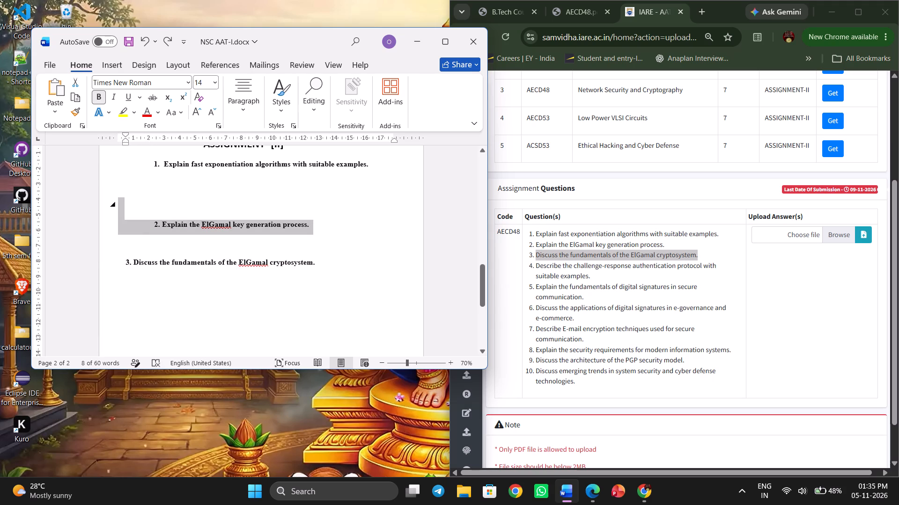
{"action": "left_click_drag", "start_coordinate": [153, 218], "coordinate": [154, 221]}
{"action": "left_click_drag", "start_coordinate": [118, 140], "coordinate": [91, 149]}
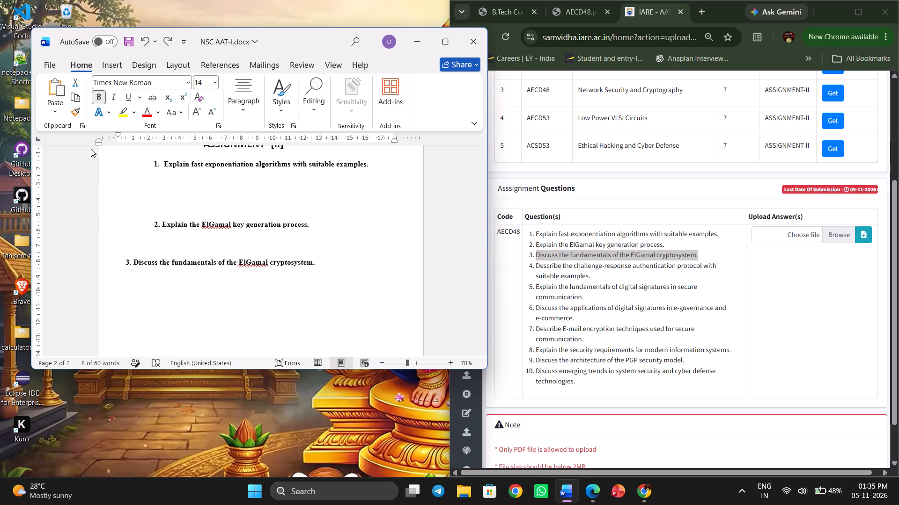
{"action": "left_click_drag", "start_coordinate": [91, 149], "coordinate": [124, 150]}
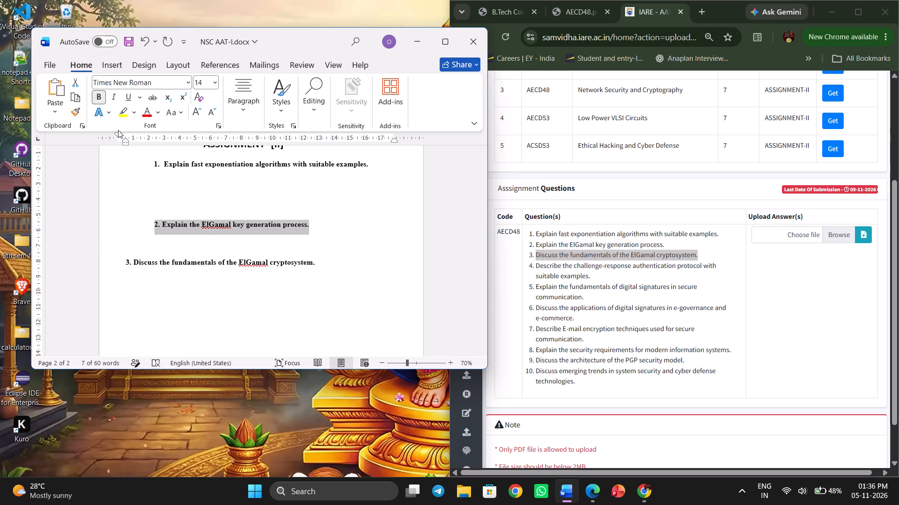
{"action": "left_click_drag", "start_coordinate": [119, 135], "coordinate": [90, 141]}
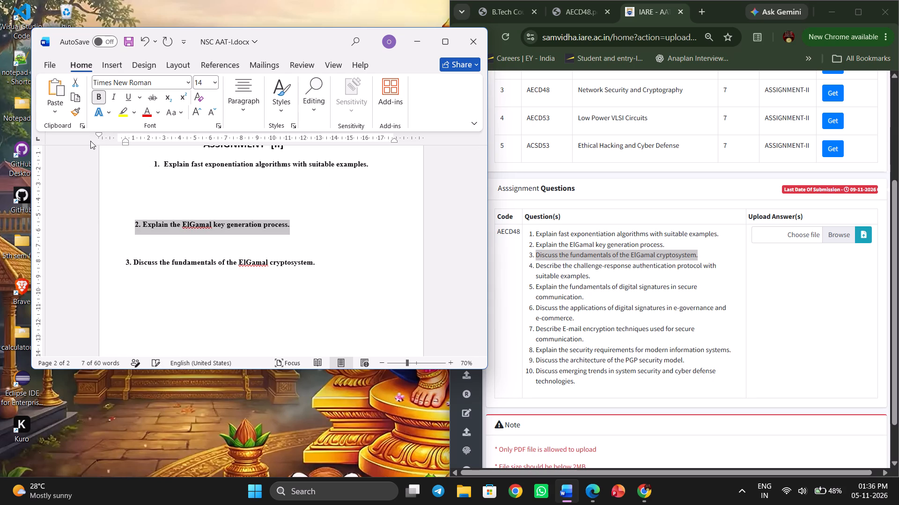
{"action": "left_click", "coordinate": [132, 224]}
{"action": "key", "text": "BackSpace"}
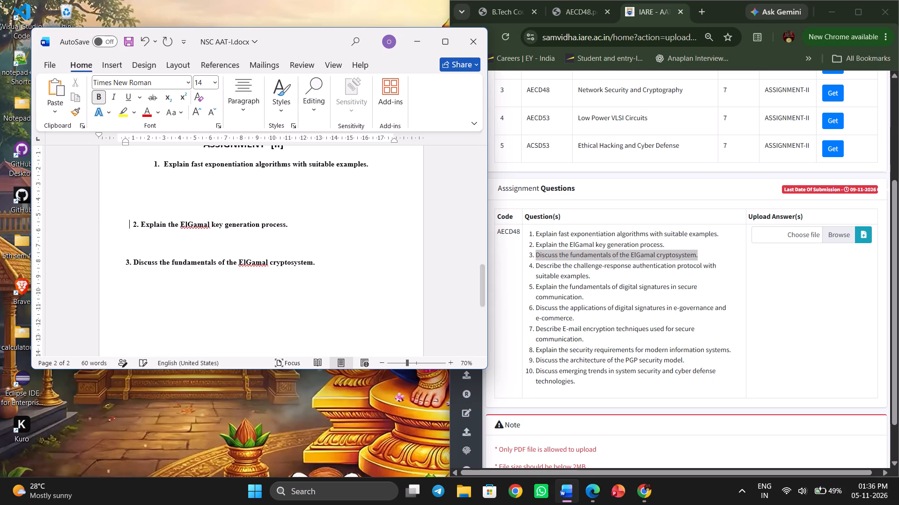
{"action": "key", "text": "BackSpace"}
{"action": "key", "text": "BackSpace"}
{"action": "key", "text": "BackSpace"}
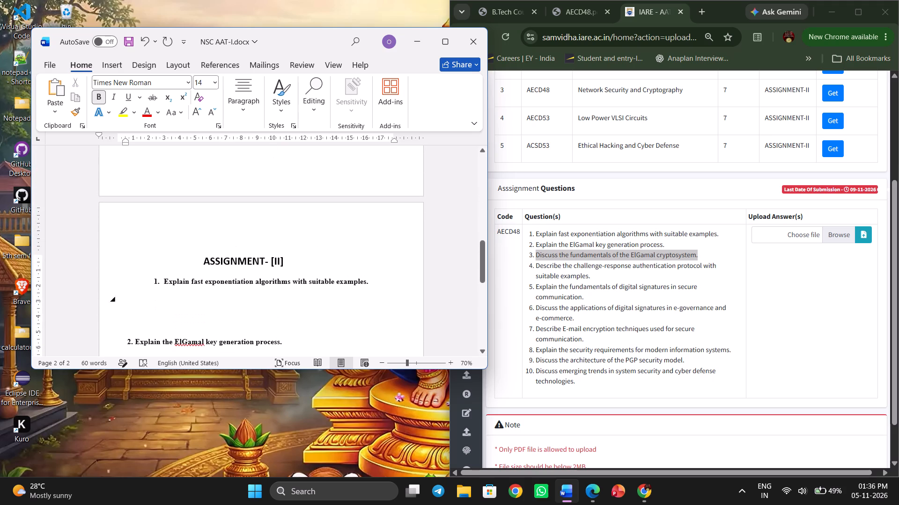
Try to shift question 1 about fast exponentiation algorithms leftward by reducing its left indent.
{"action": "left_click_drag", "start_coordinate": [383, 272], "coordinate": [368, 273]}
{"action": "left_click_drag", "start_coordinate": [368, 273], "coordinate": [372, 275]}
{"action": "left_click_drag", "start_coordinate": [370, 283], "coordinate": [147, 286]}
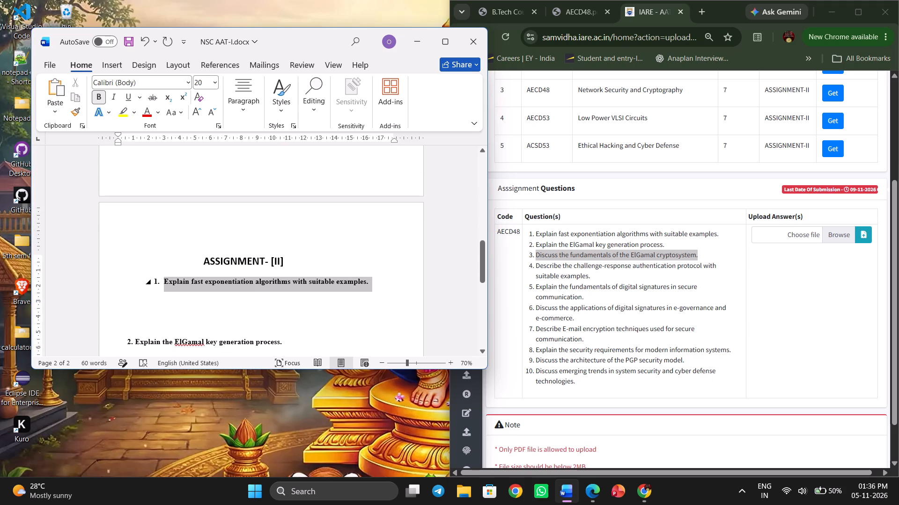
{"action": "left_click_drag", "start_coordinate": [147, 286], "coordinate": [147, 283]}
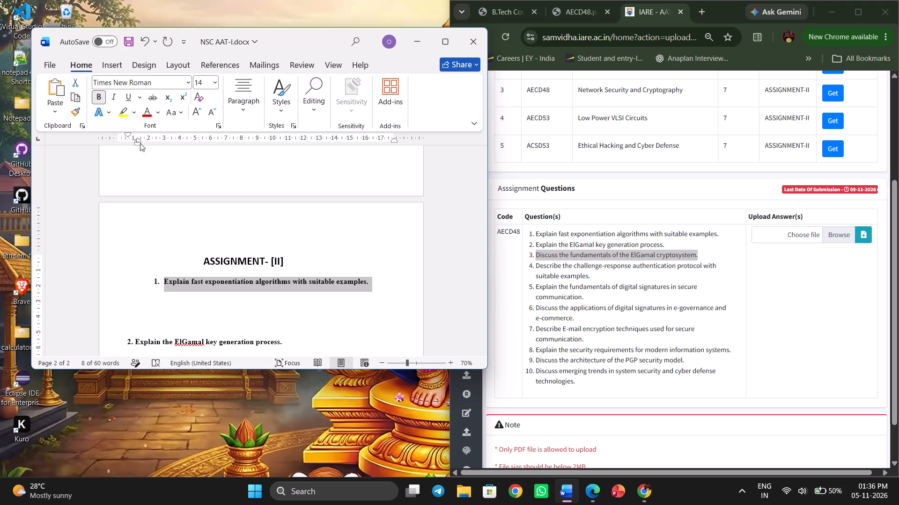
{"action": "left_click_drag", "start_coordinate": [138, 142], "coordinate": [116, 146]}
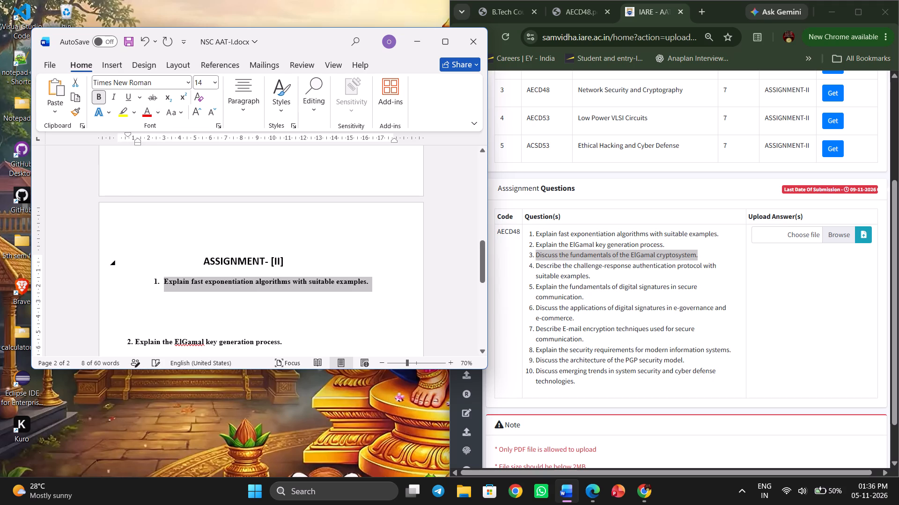
Insert a blank line between the "ASSIGNMENT- [II]" heading and question 1.
{"action": "left_click", "coordinate": [150, 282]}
{"action": "left_click", "coordinate": [136, 280]}
{"action": "key", "text": "Left"}
{"action": "key", "text": "Left"}
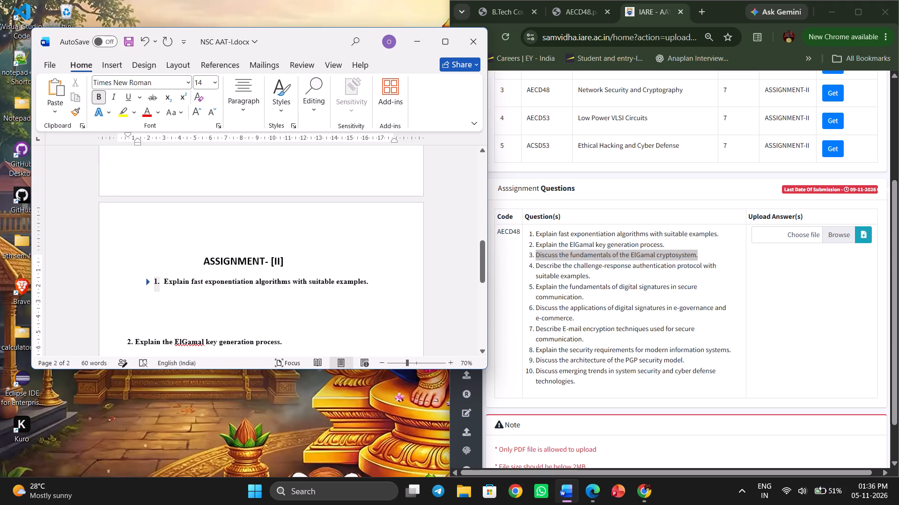
{"action": "key", "text": "Return"}
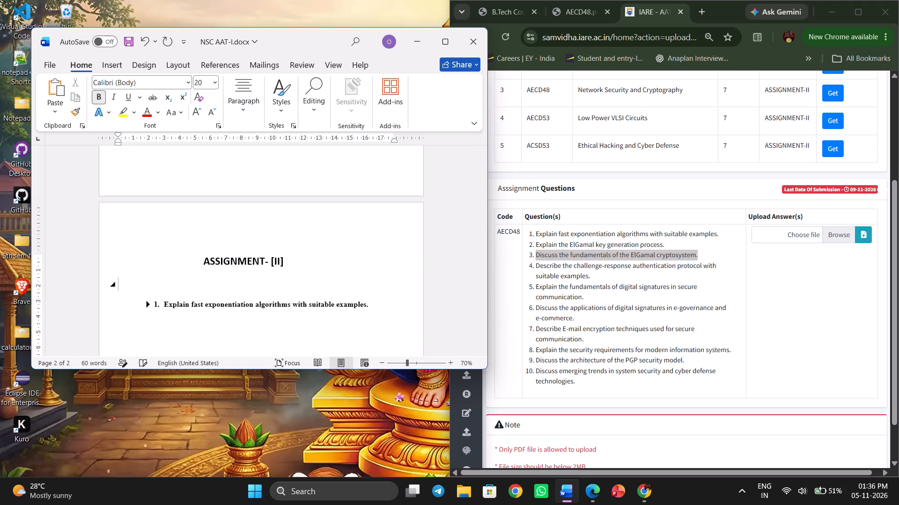
{"action": "key", "text": "BackSpace"}
{"action": "key", "text": "Return"}
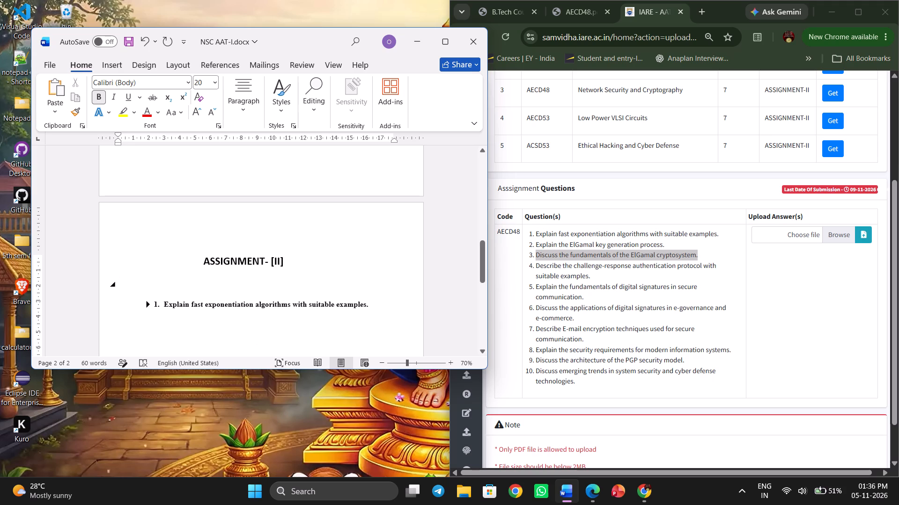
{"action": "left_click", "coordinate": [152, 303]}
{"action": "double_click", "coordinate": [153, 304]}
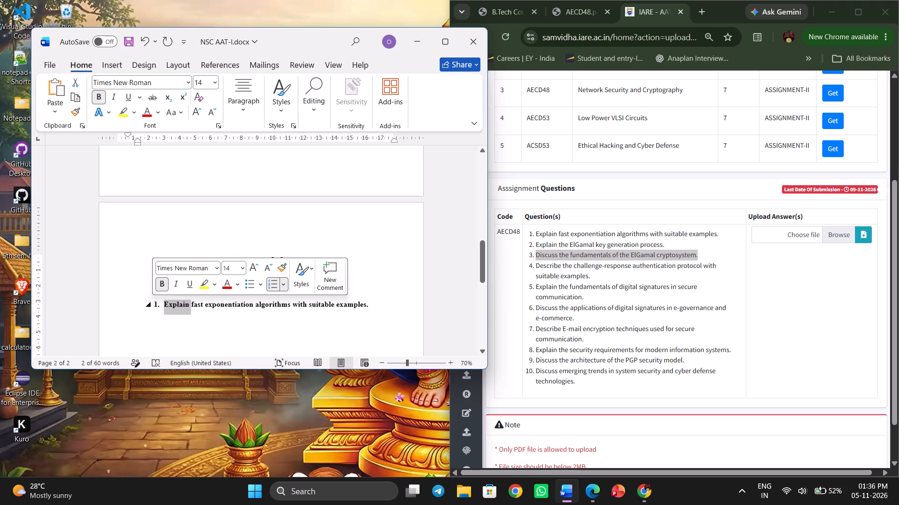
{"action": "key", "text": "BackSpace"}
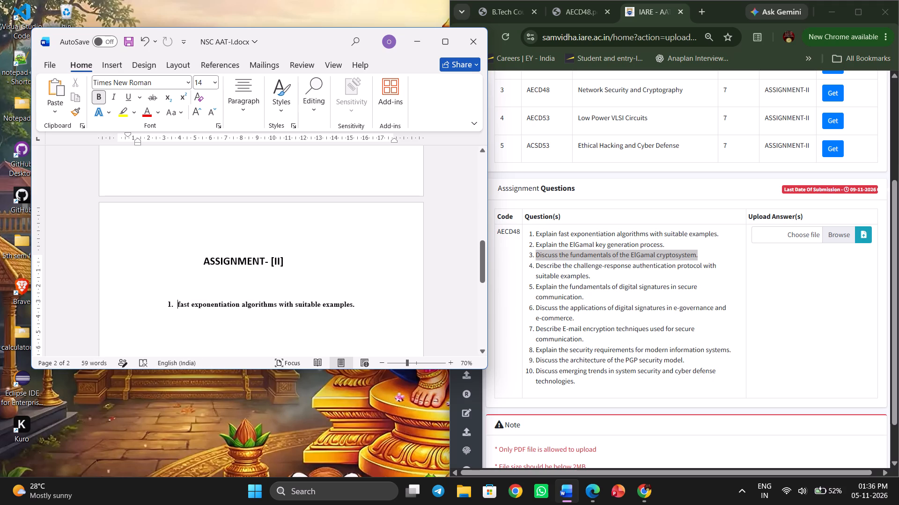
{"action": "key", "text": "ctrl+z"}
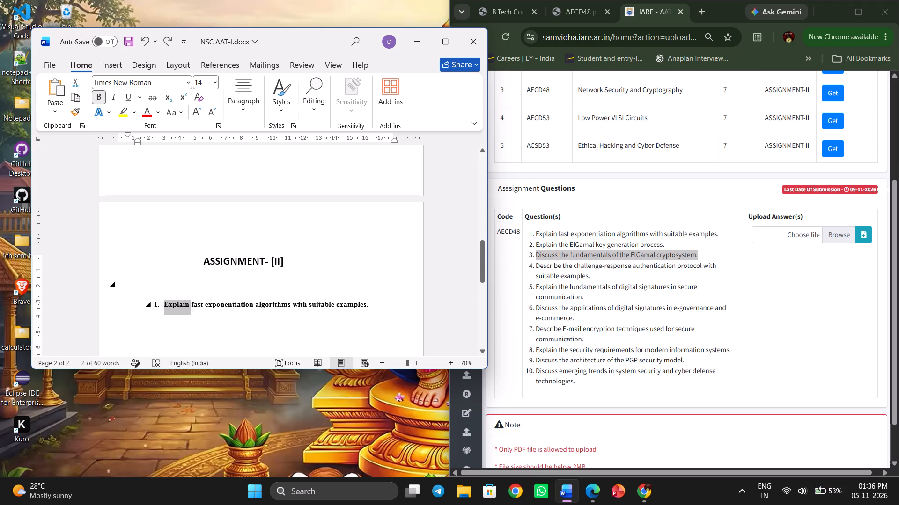
Shift question 1 and the blank line above it leftward by reducing their left indent.
{"action": "left_click_drag", "start_coordinate": [386, 302], "coordinate": [116, 299]}
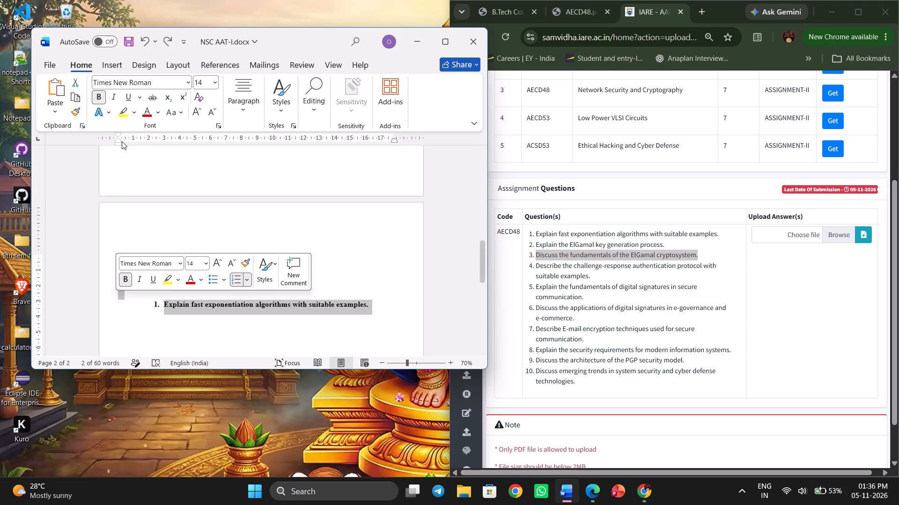
{"action": "left_click_drag", "start_coordinate": [119, 141], "coordinate": [59, 155]}
{"action": "left_click_drag", "start_coordinate": [98, 140], "coordinate": [69, 144]}
{"action": "left_click", "coordinate": [128, 303]}
Add three leading spaces each before "2." and "3." to bring both ElGamal questions closer to question 1's alignment.
{"action": "scroll", "coordinate": [128, 303], "scroll_direction": "down", "scroll_amount": 1}
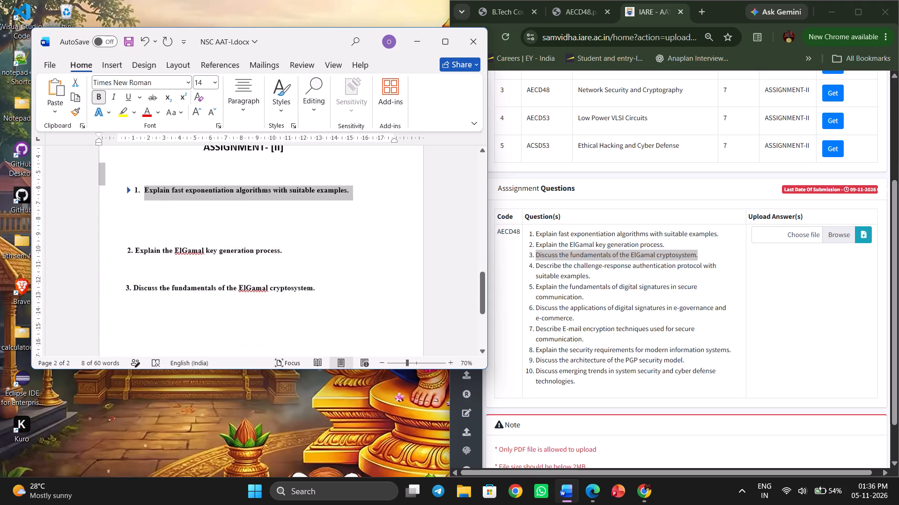
{"action": "scroll", "coordinate": [128, 303], "scroll_direction": "down", "scroll_amount": 1}
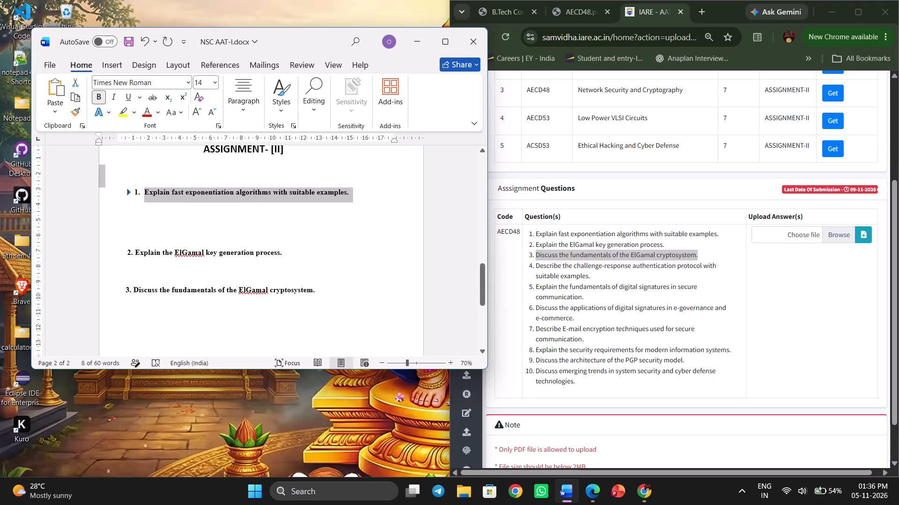
{"action": "left_click", "coordinate": [126, 253]}
{"action": "key", "text": "space"}
{"action": "key", "text": "space"}
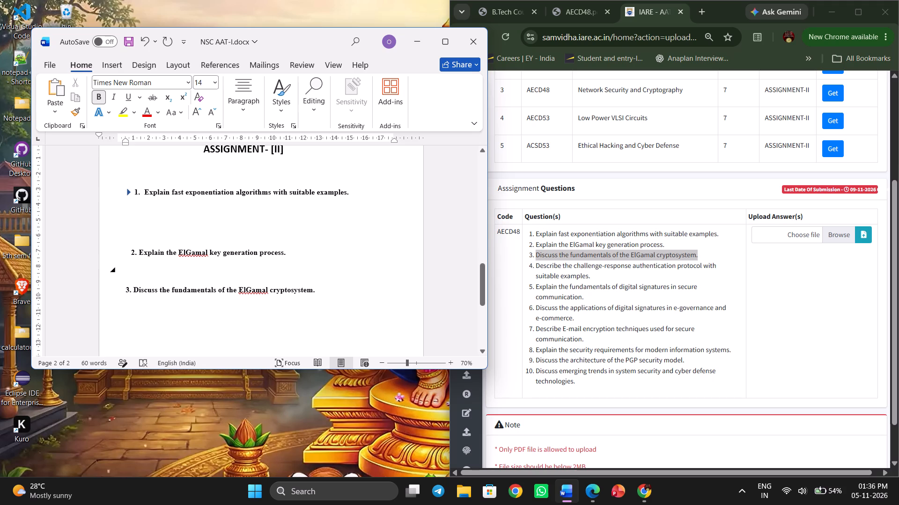
{"action": "left_click", "coordinate": [126, 288]}
{"action": "key", "text": "space"}
{"action": "key", "text": "space"}
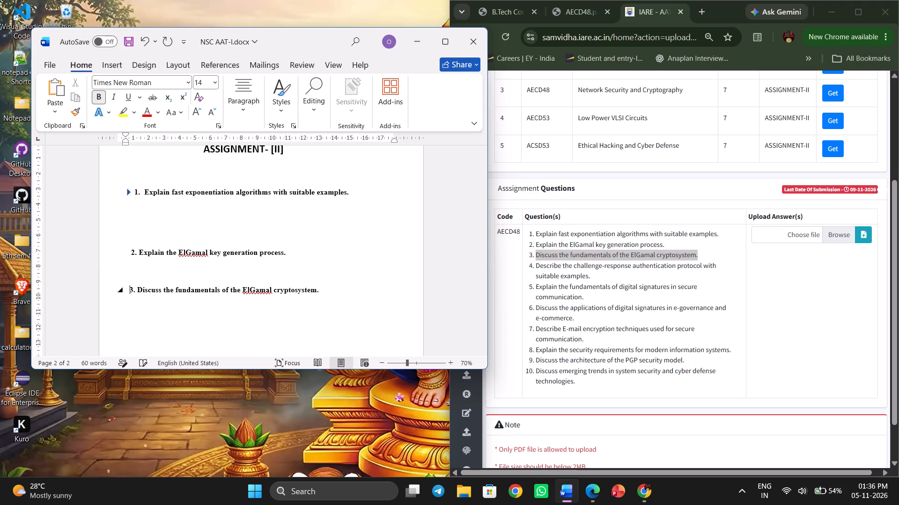
{"action": "left_click_drag", "start_coordinate": [128, 256], "coordinate": [131, 249]}
{"action": "left_click_drag", "start_coordinate": [351, 298], "coordinate": [133, 202]}
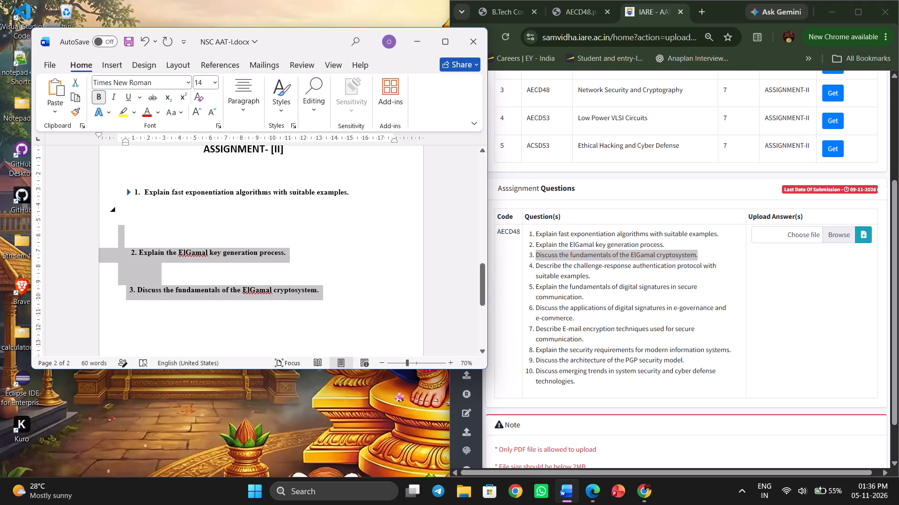
{"action": "left_click_drag", "start_coordinate": [133, 202], "coordinate": [127, 252]}
{"action": "left_click", "coordinate": [127, 252]}
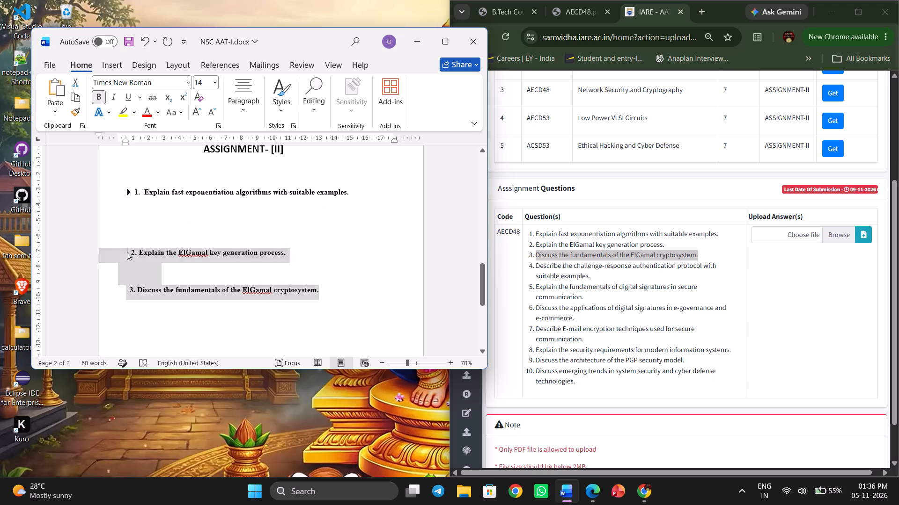
{"action": "key", "text": "space"}
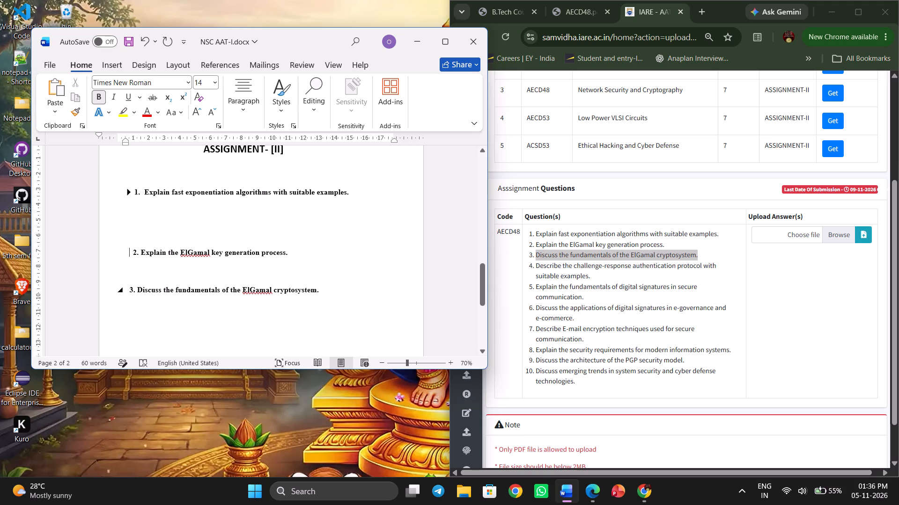
{"action": "left_click", "coordinate": [128, 296]}
{"action": "key", "text": "space"}
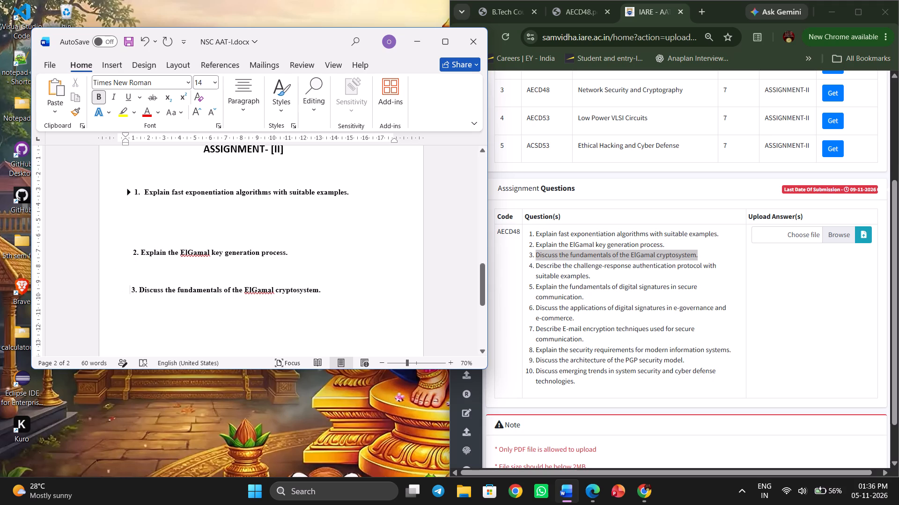
Adjust the first-line and left indents of questions 1 to 3 together so both sit at about 0.5 cm.
{"action": "left_click", "coordinate": [134, 190]}
{"action": "left_click_drag", "start_coordinate": [134, 190], "coordinate": [157, 303]}
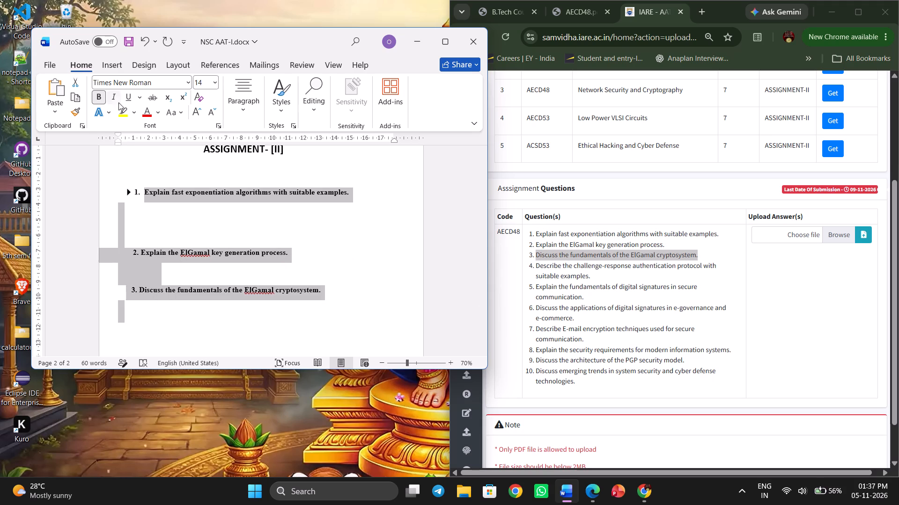
{"action": "left_click_drag", "start_coordinate": [117, 141], "coordinate": [118, 141]}
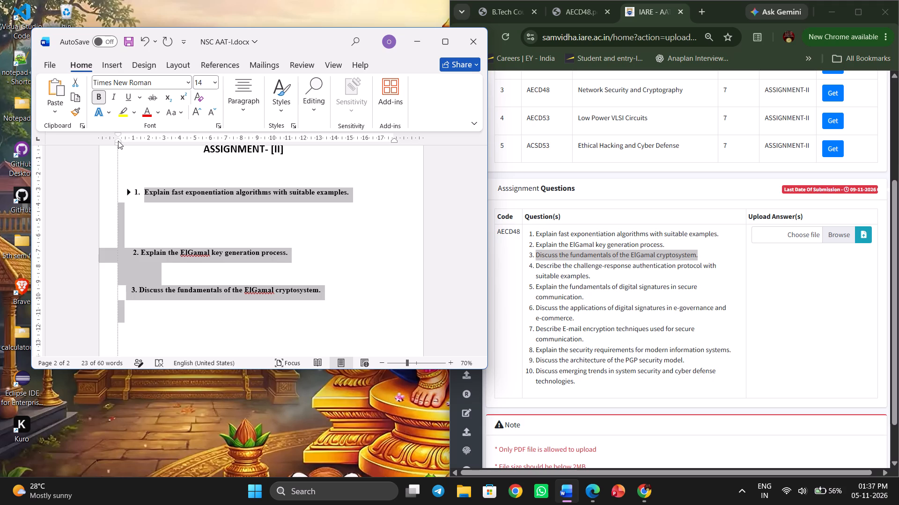
{"action": "left_click_drag", "start_coordinate": [118, 141], "coordinate": [122, 141]}
{"action": "left_click_drag", "start_coordinate": [122, 141], "coordinate": [130, 142]}
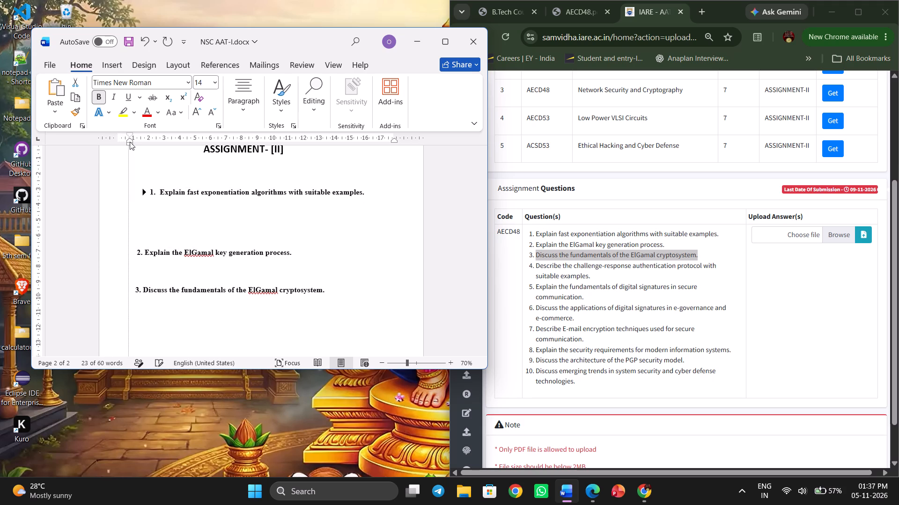
{"action": "left_click_drag", "start_coordinate": [130, 142], "coordinate": [122, 145]}
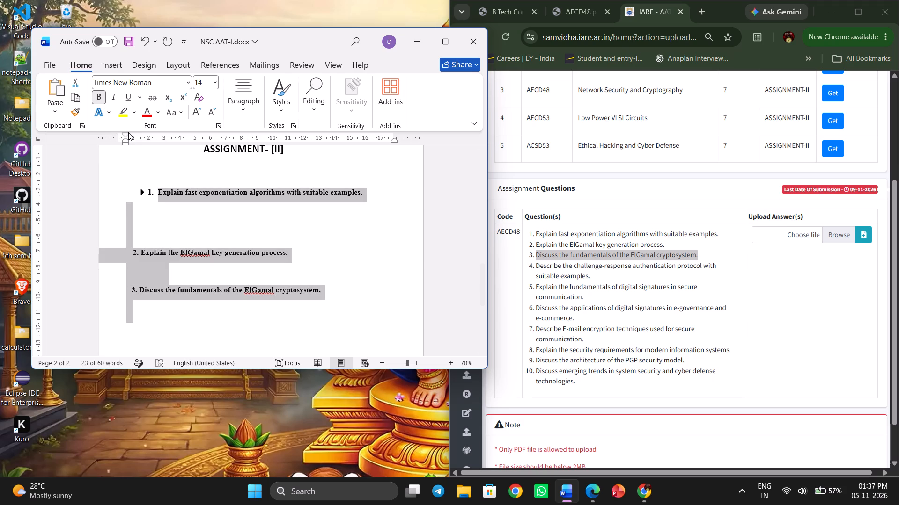
{"action": "left_click_drag", "start_coordinate": [127, 134], "coordinate": [133, 133]}
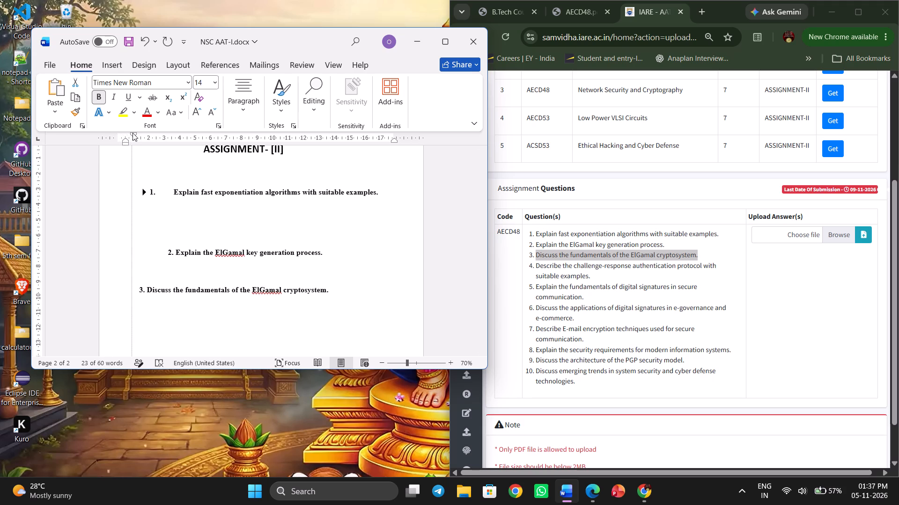
{"action": "left_click_drag", "start_coordinate": [133, 133], "coordinate": [116, 139]}
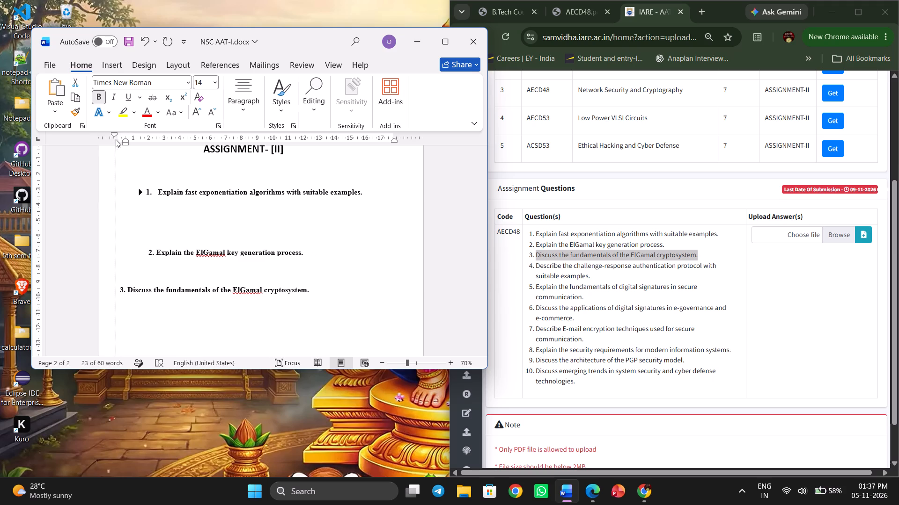
{"action": "left_click_drag", "start_coordinate": [116, 139], "coordinate": [123, 139]}
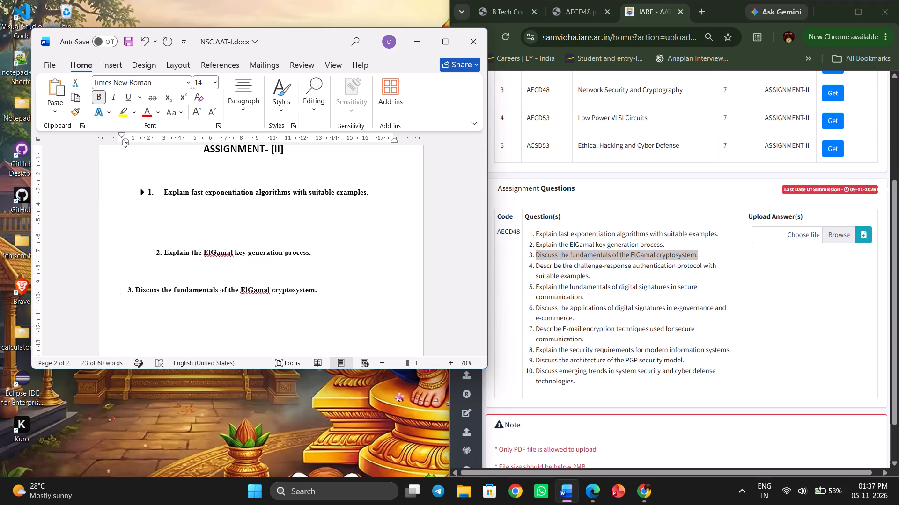
{"action": "left_click_drag", "start_coordinate": [123, 139], "coordinate": [129, 141]}
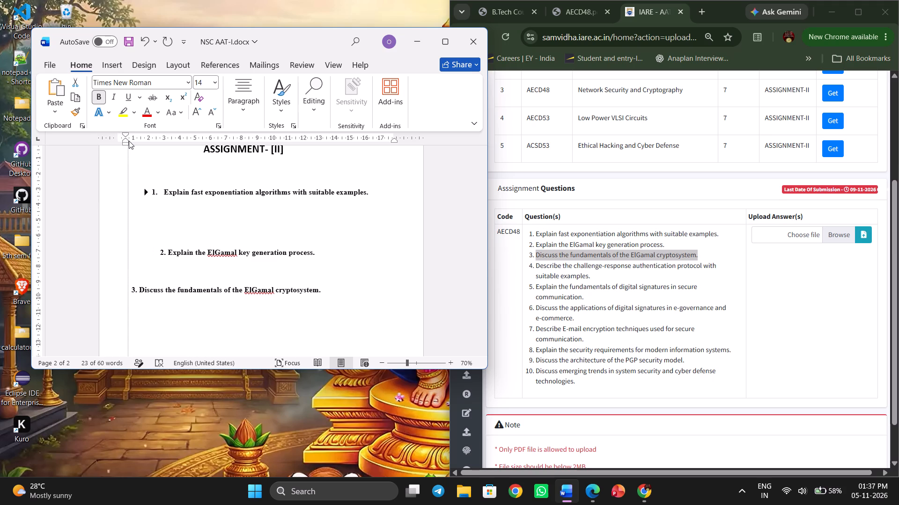
{"action": "left_click_drag", "start_coordinate": [129, 141], "coordinate": [126, 142]}
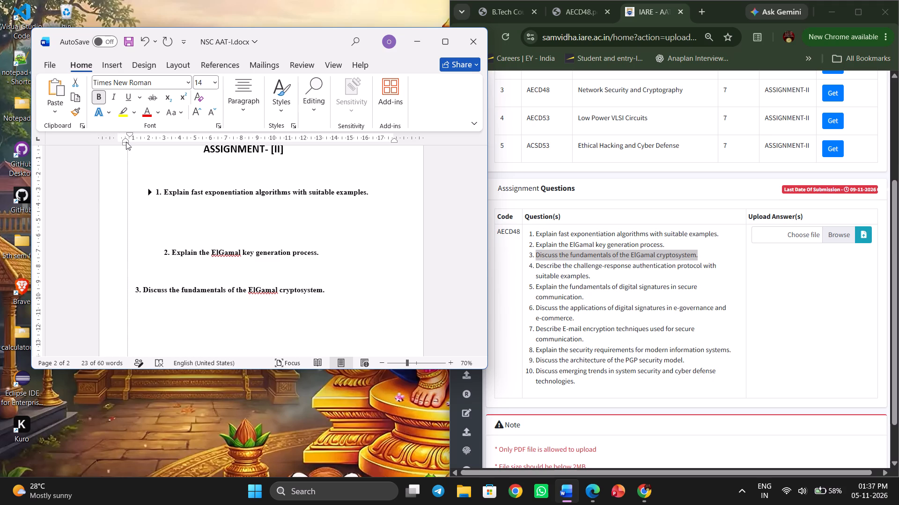
{"action": "left_click_drag", "start_coordinate": [126, 142], "coordinate": [125, 141]}
Remove the excess leading spaces before "2." so the ElGamal key generation question lines up with question 1.
{"action": "left_click", "coordinate": [151, 254]}
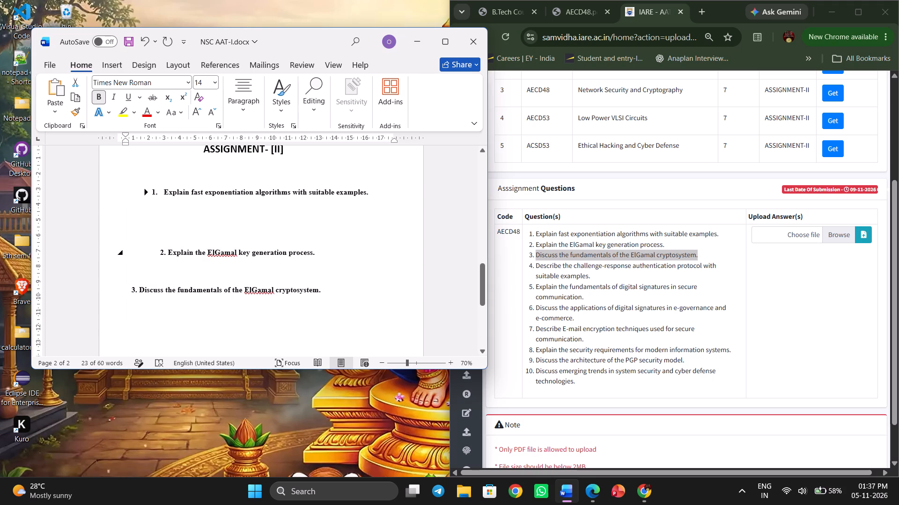
{"action": "key", "text": "Right"}
{"action": "key", "text": "Right"}
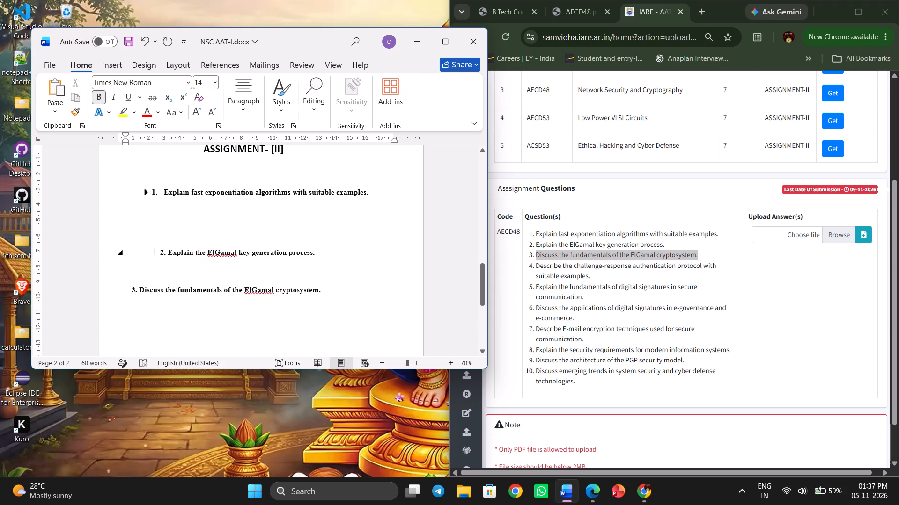
{"action": "key", "text": "Right"}
{"action": "key", "text": "Right"}
{"action": "key", "text": "BackSpace"}
{"action": "key", "text": "BackSpace"}
{"action": "key", "text": "BackSpace"}
{"action": "key", "text": "BackSpace"}
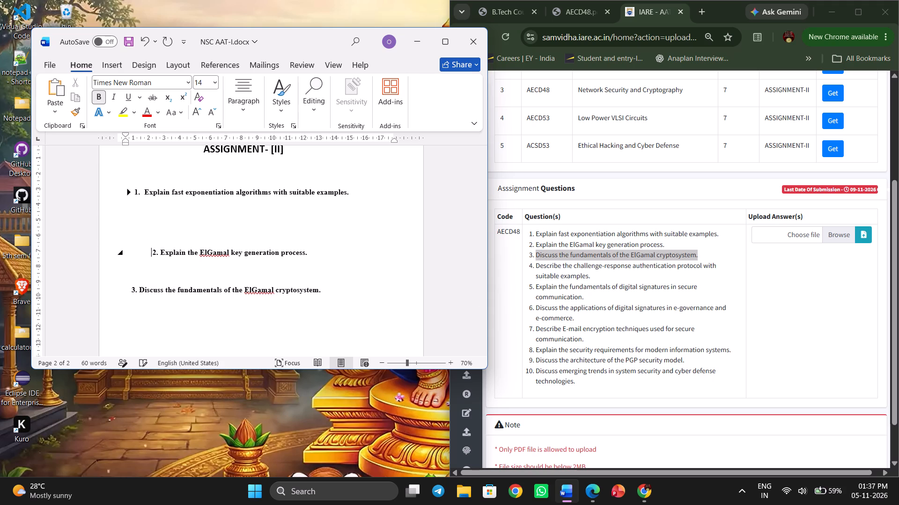
{"action": "key", "text": "BackSpace"}
{"action": "key", "text": "BackSpace"}
{"action": "key", "text": "BackSpace"}
{"action": "key", "text": "BackSpace"}
{"action": "key", "text": "BackSpace"}
{"action": "key", "text": "BackSpace"}
{"action": "key", "text": "BackSpace"}
{"action": "key", "text": "BackSpace"}
{"action": "key", "text": "BackSpace"}
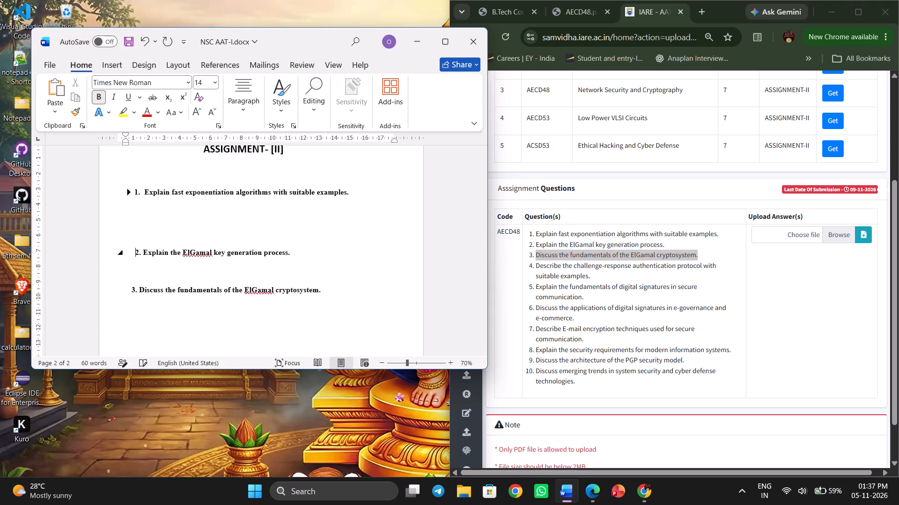
Remove the remaining excess leading spaces before "2." so the ElGamal key generation question lines up with question 3.
{"action": "key", "text": "BackSpace"}
{"action": "key", "text": "BackSpace"}
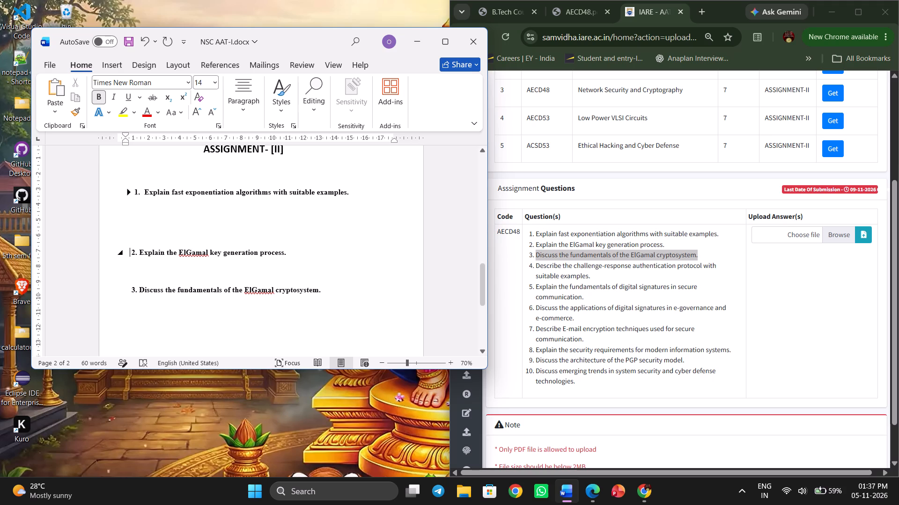
Delete the blank lines between questions 1 and 2 so question 2 sits directly below question 1.
{"action": "left_click", "coordinate": [168, 234]}
{"action": "key", "text": "BackSpace"}
{"action": "key", "text": "BackSpace"}
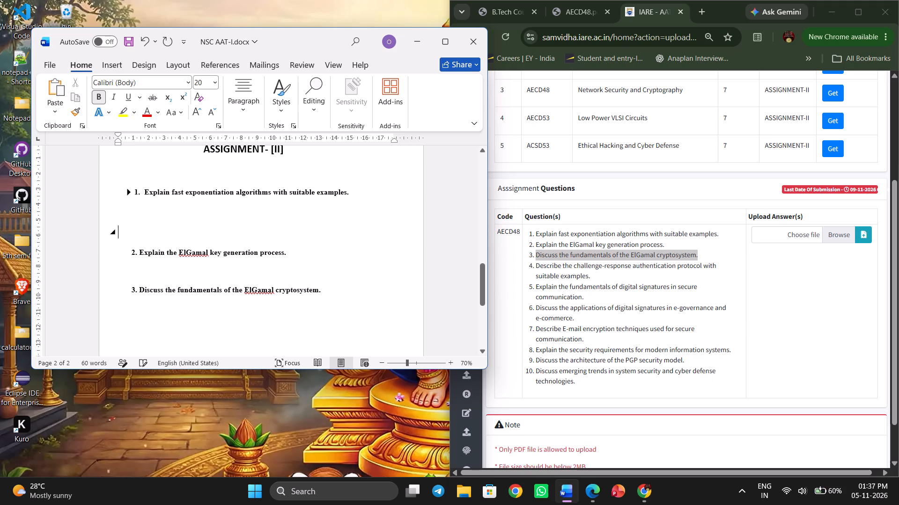
{"action": "key", "text": "BackSpace"}
{"action": "key", "text": "BackSpace"}
{"action": "key", "text": "BackSpace"}
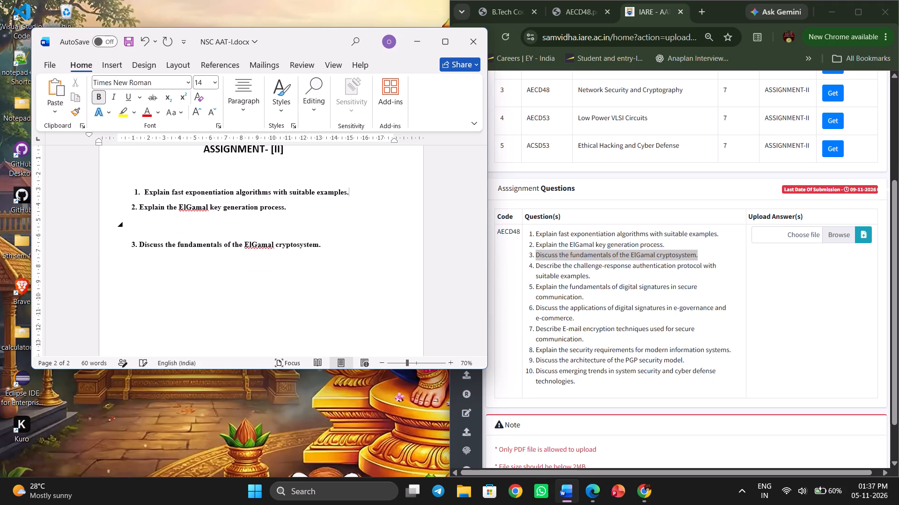
Delete the blank line between questions 2 and 3, including its leading spaces, so the ElGamal questions are consecutive.
{"action": "left_click", "coordinate": [146, 237]}
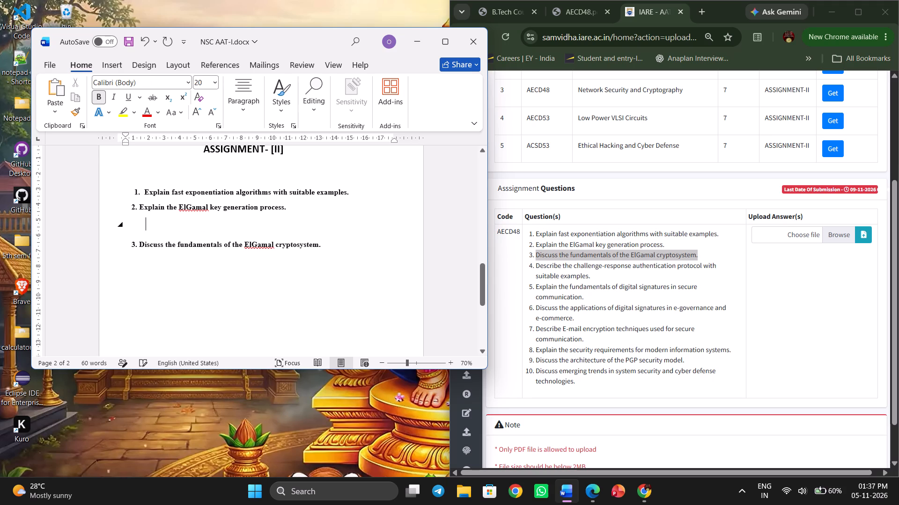
{"action": "key", "text": "BackSpace"}
{"action": "key", "text": "BackSpace"}
{"action": "key", "text": "BackSpace"}
{"action": "key", "text": "BackSpace"}
{"action": "key", "text": "BackSpace"}
{"action": "key", "text": "BackSpace"}
{"action": "key", "text": "BackSpace"}
{"action": "key", "text": "BackSpace"}
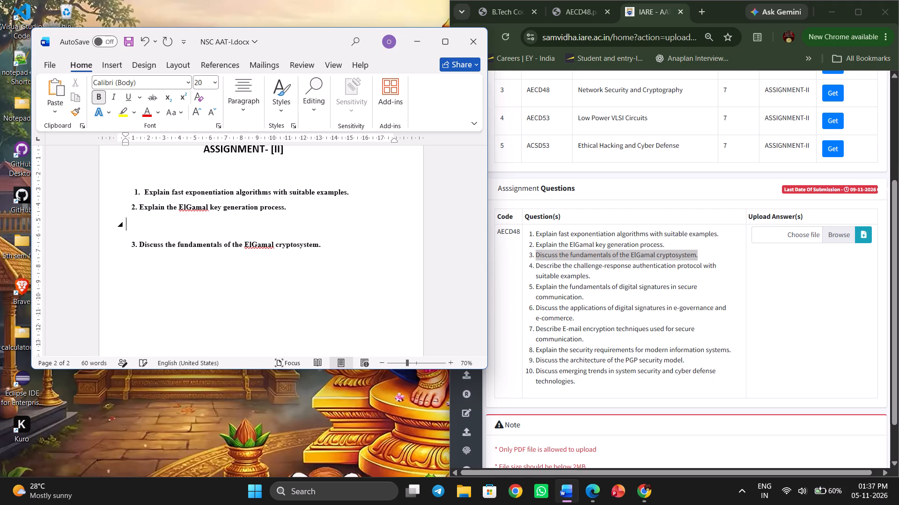
{"action": "key", "text": "BackSpace"}
{"action": "key", "text": "BackSpace"}
{"action": "key", "text": "BackSpace"}
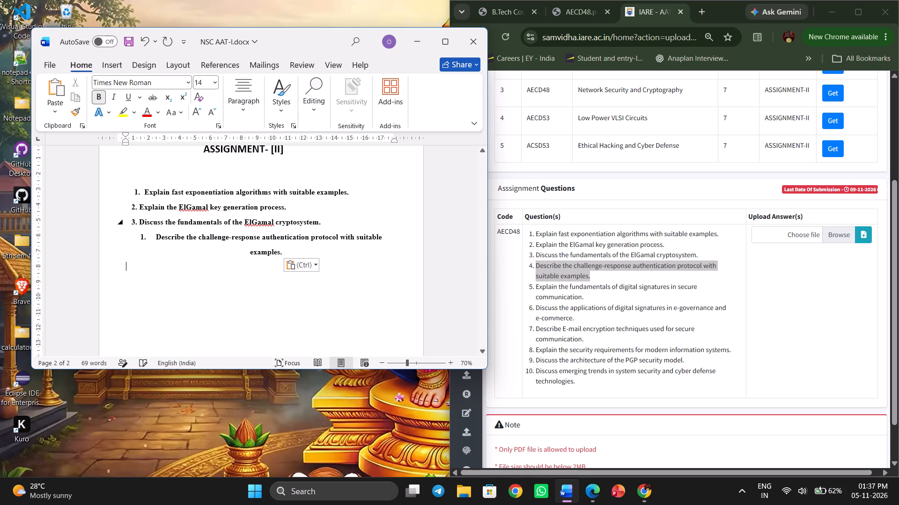
Replace the number of the pasted challenge-response question with "4." and tighten the gap before its text.
{"action": "left_click", "coordinate": [143, 235]}
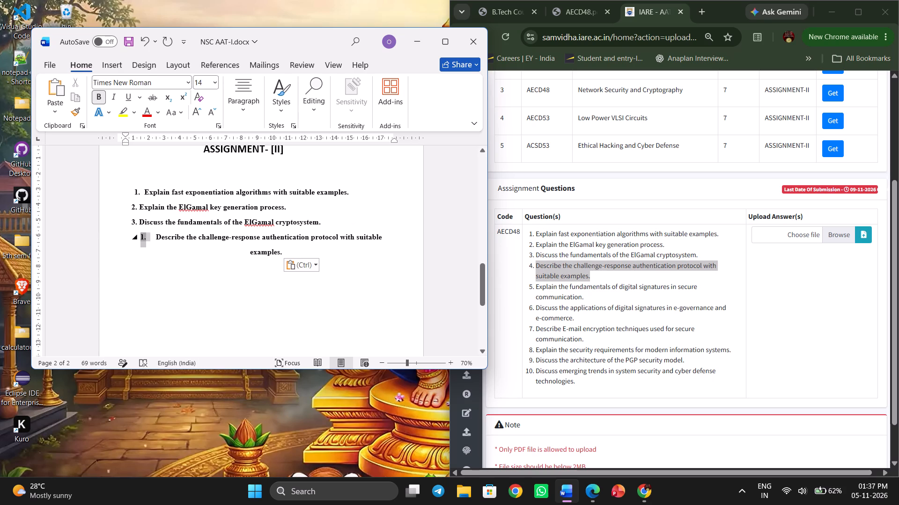
{"action": "key", "text": "4"}
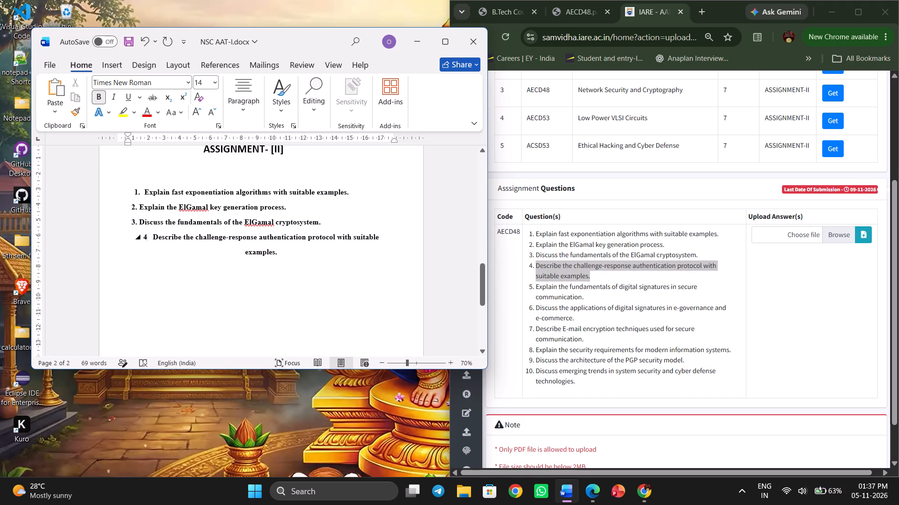
{"action": "key", "text": "period"}
{"action": "key", "text": "Right"}
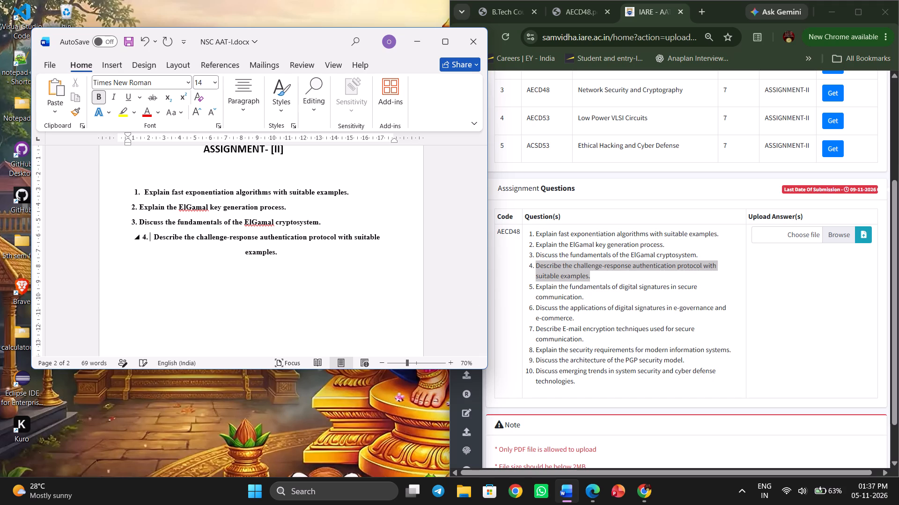
{"action": "key", "text": "Right"}
{"action": "key", "text": "BackSpace"}
{"action": "key", "text": "BackSpace"}
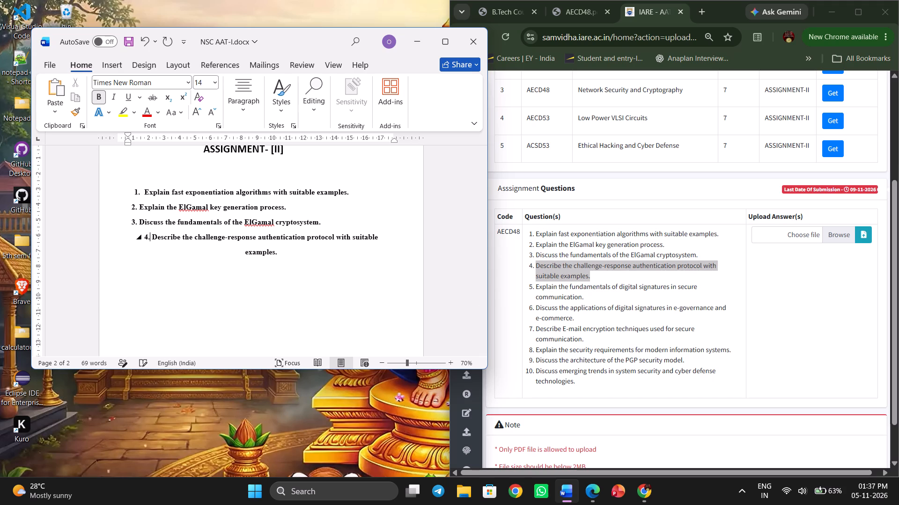
Change question 4 from centred to left-aligned and add one leading space before "4.".
{"action": "left_click_drag", "start_coordinate": [293, 254], "coordinate": [150, 231]}
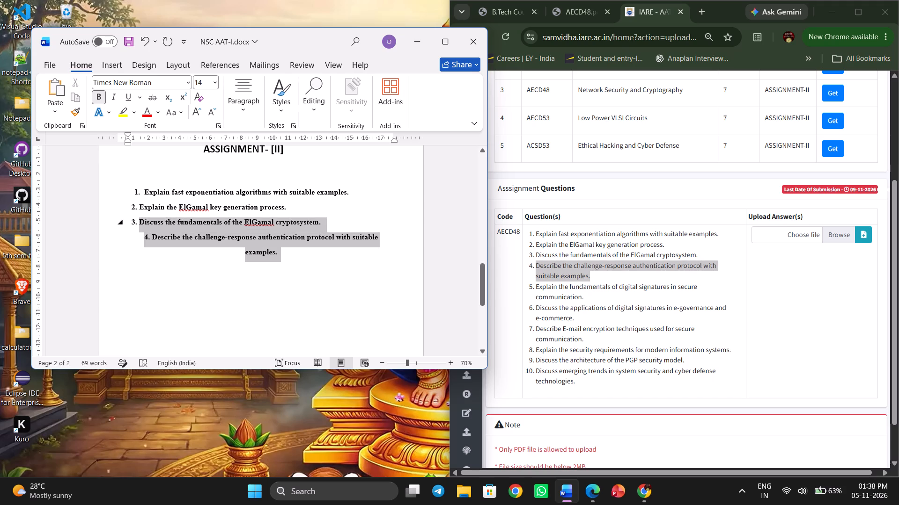
{"action": "left_click_drag", "start_coordinate": [150, 231], "coordinate": [146, 231]}
{"action": "left_click", "coordinate": [249, 270]}
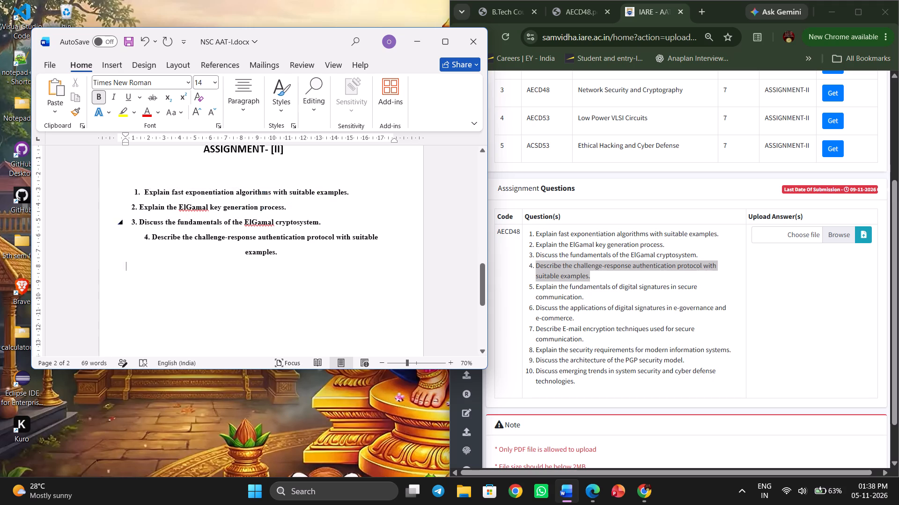
{"action": "left_click", "coordinate": [143, 239]}
{"action": "key", "text": "BackSpace"}
{"action": "key", "text": "space"}
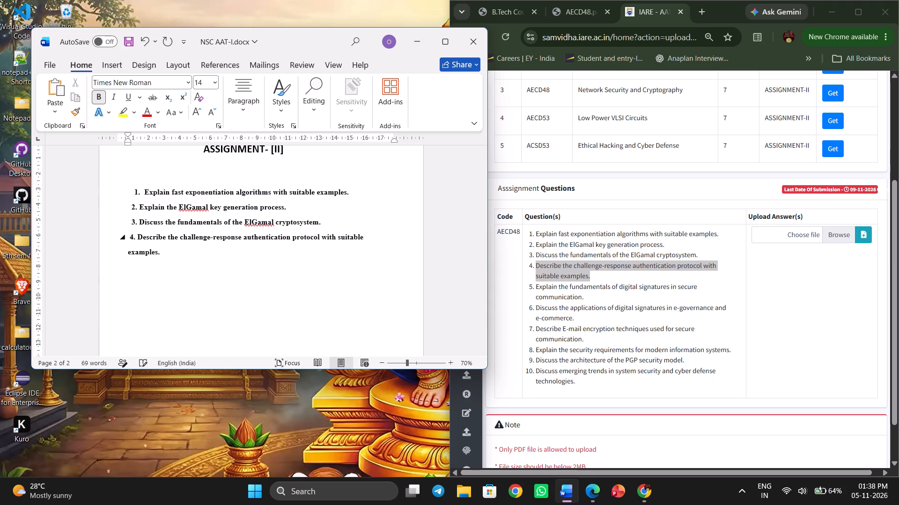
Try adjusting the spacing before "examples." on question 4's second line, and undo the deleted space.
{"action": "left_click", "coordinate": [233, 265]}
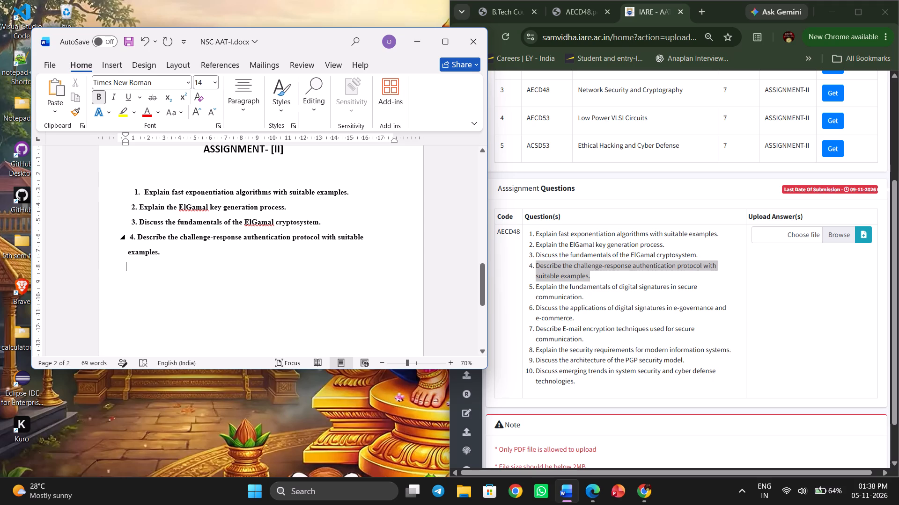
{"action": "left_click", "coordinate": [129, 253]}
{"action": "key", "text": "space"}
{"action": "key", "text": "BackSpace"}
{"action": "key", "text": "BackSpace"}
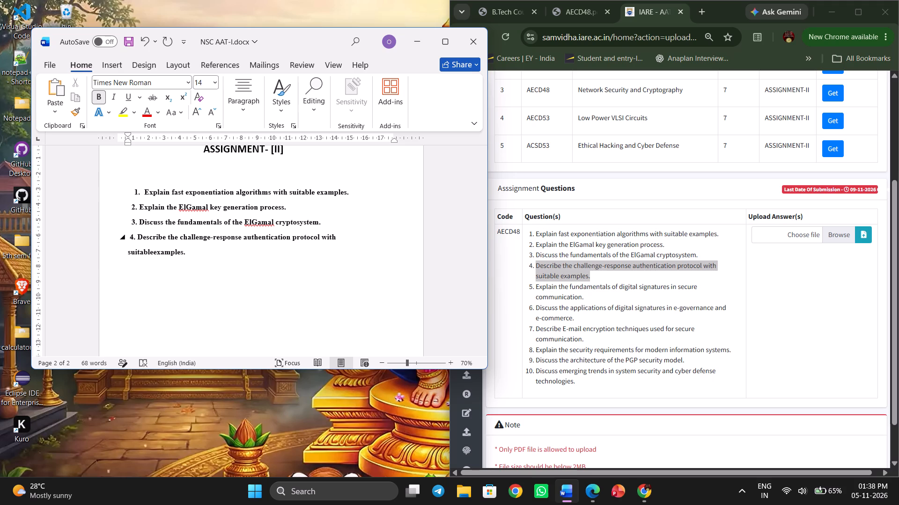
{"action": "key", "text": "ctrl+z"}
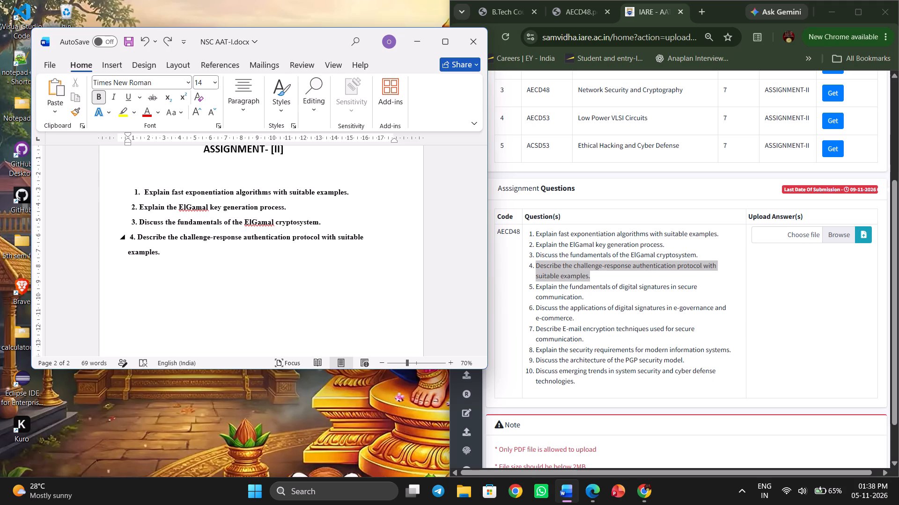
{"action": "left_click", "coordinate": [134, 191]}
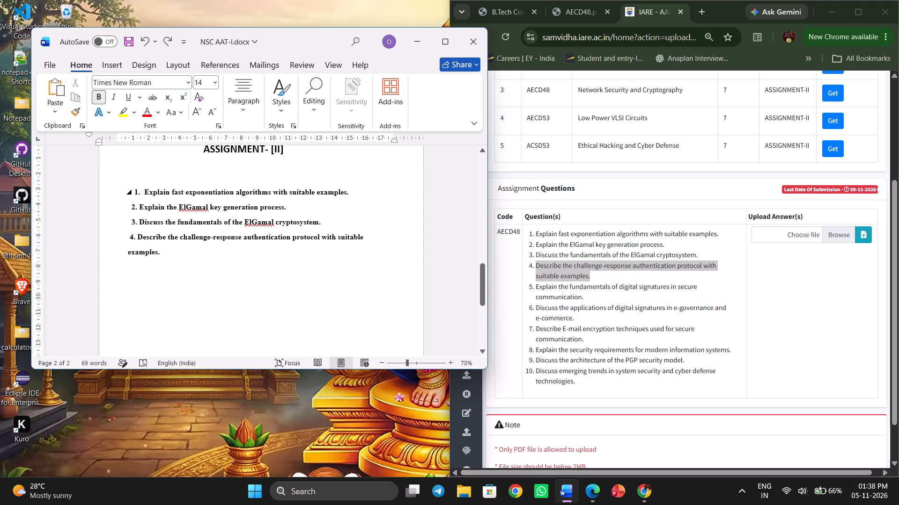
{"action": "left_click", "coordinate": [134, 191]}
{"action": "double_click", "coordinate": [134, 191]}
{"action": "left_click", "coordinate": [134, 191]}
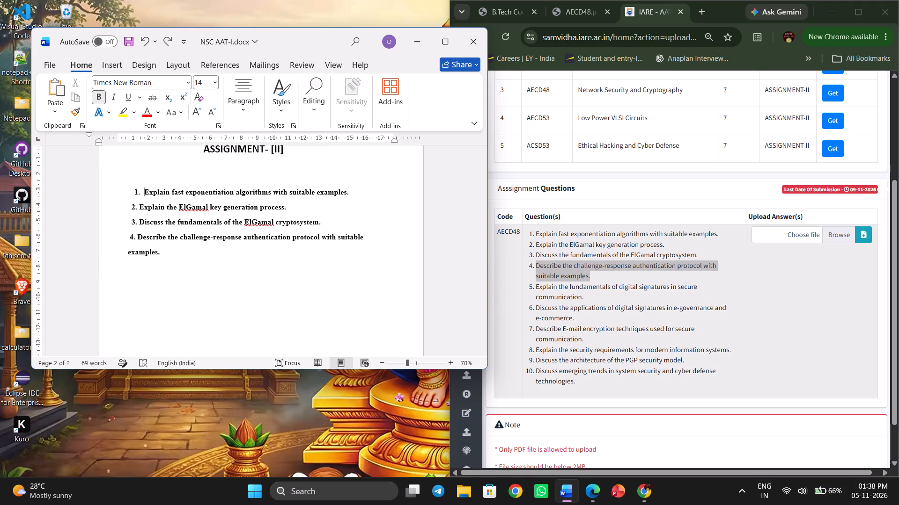
Copy the question on digital signature fundamentals in secure communication below question 4 and number it "5.".
{"action": "left_click_drag", "start_coordinate": [591, 295], "coordinate": [534, 286]}
{"action": "key", "text": "ctrl+c"}
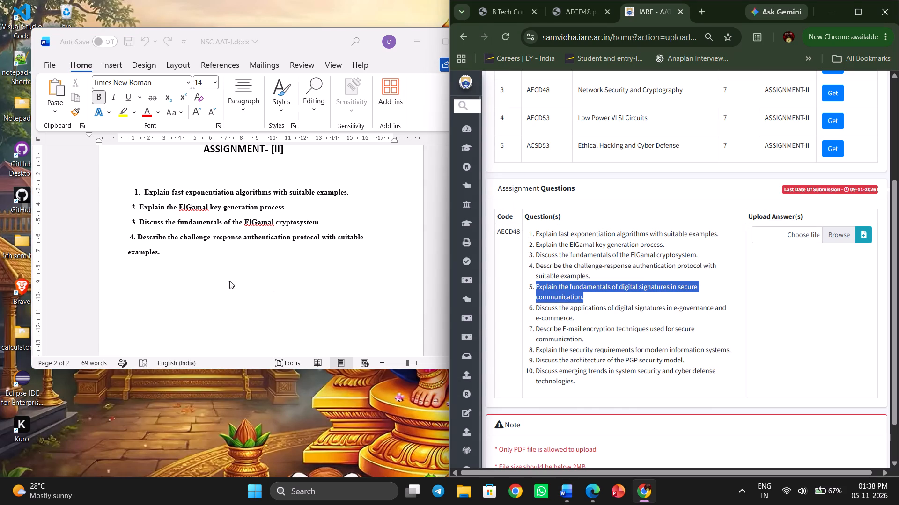
{"action": "left_click", "coordinate": [186, 271]}
{"action": "left_click", "coordinate": [186, 271]}
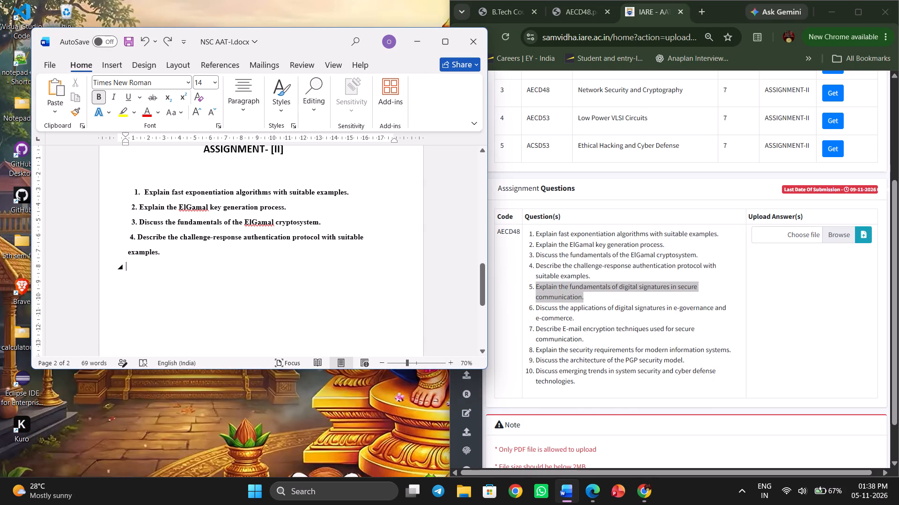
{"action": "key", "text": "ctrl+v"}
{"action": "left_click", "coordinate": [141, 269]}
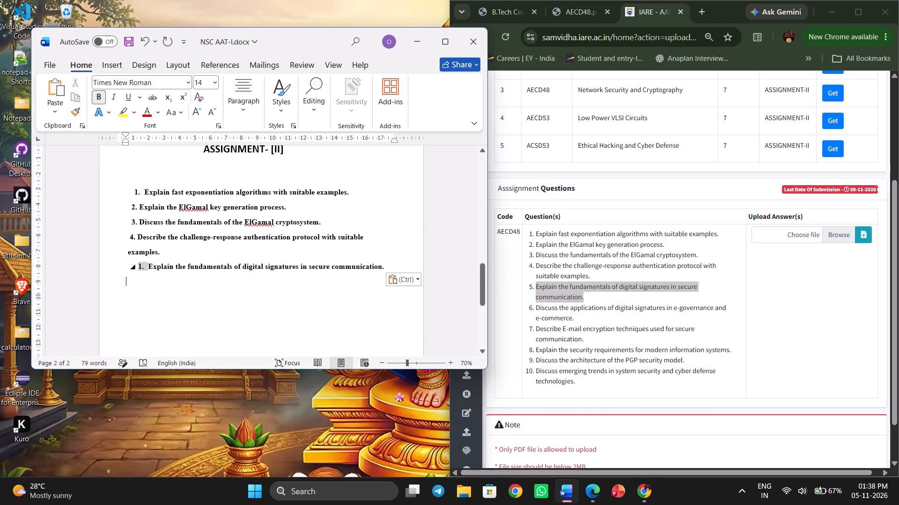
{"action": "key", "text": "5"}
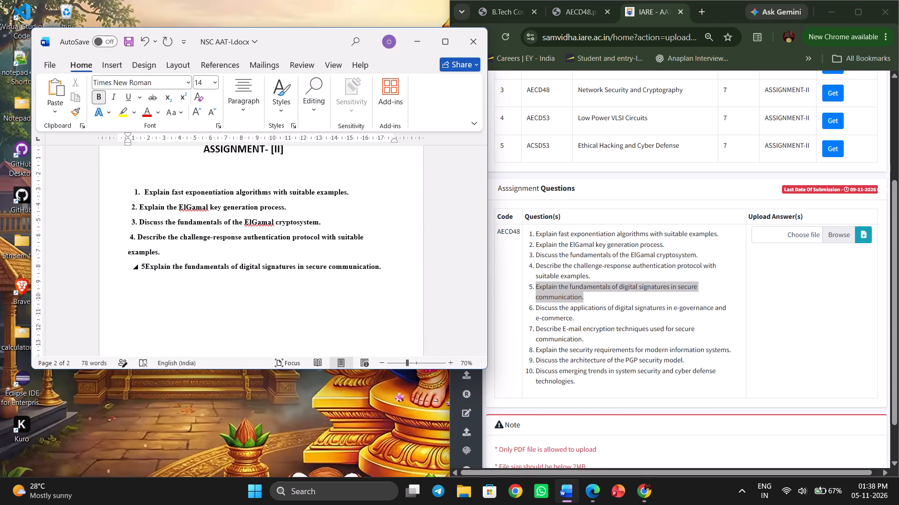
{"action": "key", "text": "period"}
Add the question on digital signature applications in e-governance and e-commerce below question 5, prefixed with "6 .".
{"action": "left_click", "coordinate": [286, 280]}
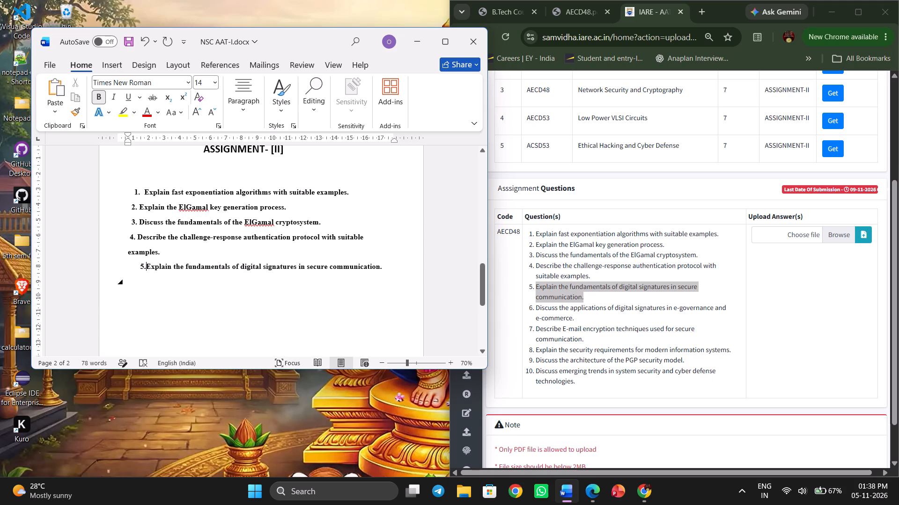
{"action": "key", "text": "space"}
{"action": "key", "text": "space"}
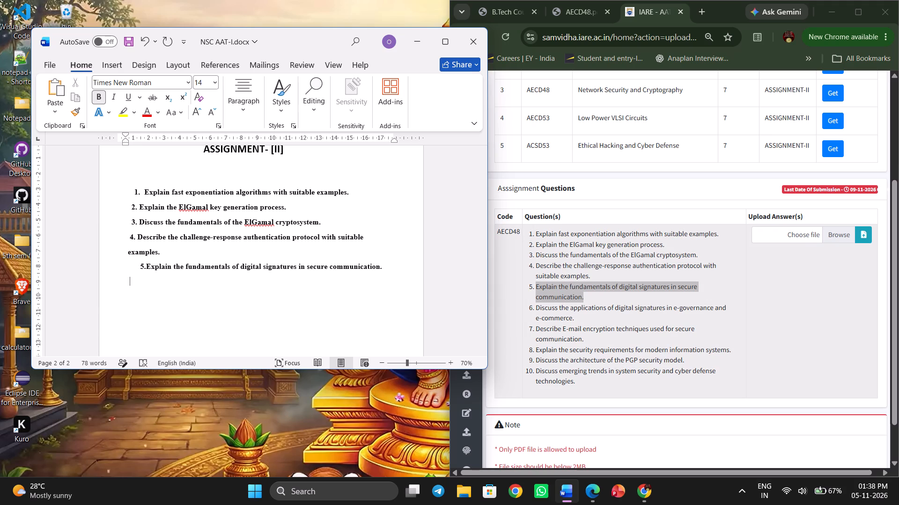
{"action": "left_click_drag", "start_coordinate": [576, 316], "coordinate": [573, 317]}
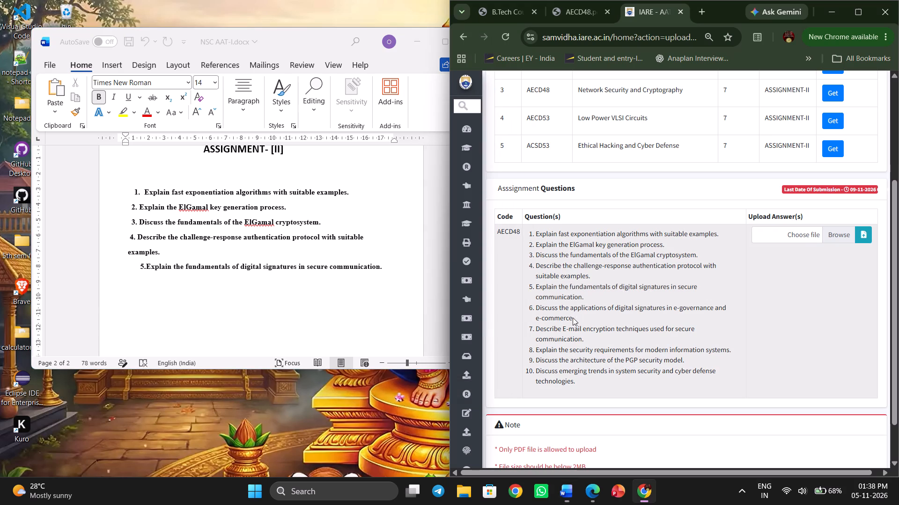
{"action": "left_click_drag", "start_coordinate": [573, 317], "coordinate": [527, 310]}
{"action": "key", "text": "ctrl+c"}
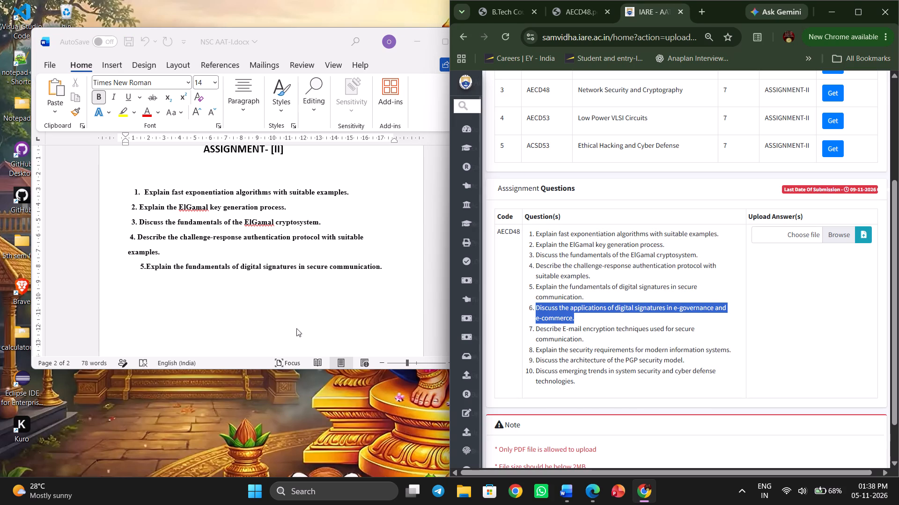
{"action": "left_click", "coordinate": [196, 284]}
{"action": "type", "text": "6 ."}
{"action": "key", "text": "space"}
{"action": "key", "text": "ctrl+v"}
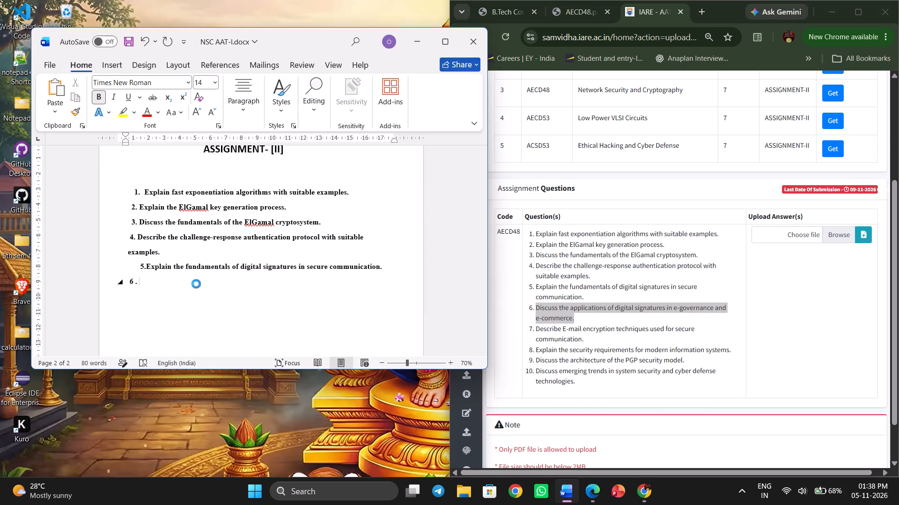
Remove the automatic "1." list number and its indent from in front of question 6.
{"action": "left_click", "coordinate": [149, 284]}
{"action": "key", "text": "BackSpace"}
{"action": "key", "text": "BackSpace"}
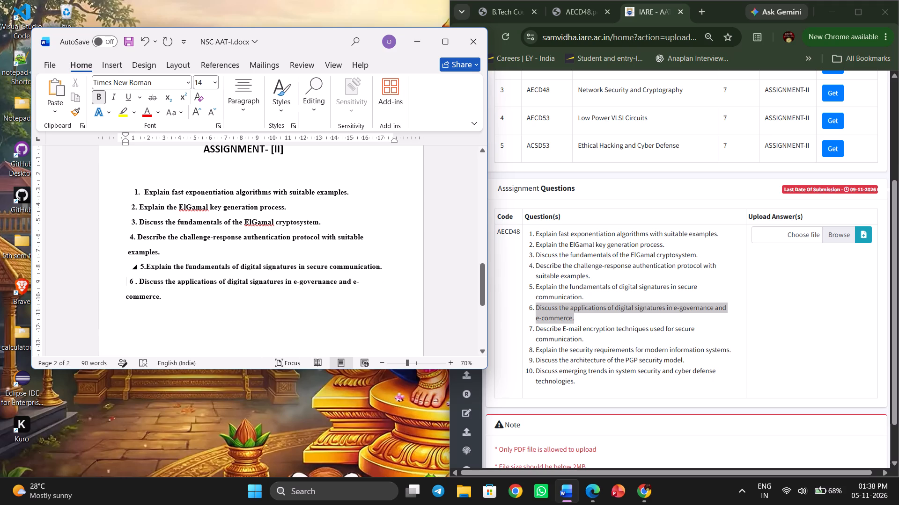
Insert a space between "5." and the text of question 5.
{"action": "left_click", "coordinate": [146, 266]}
{"action": "key", "text": "space"}
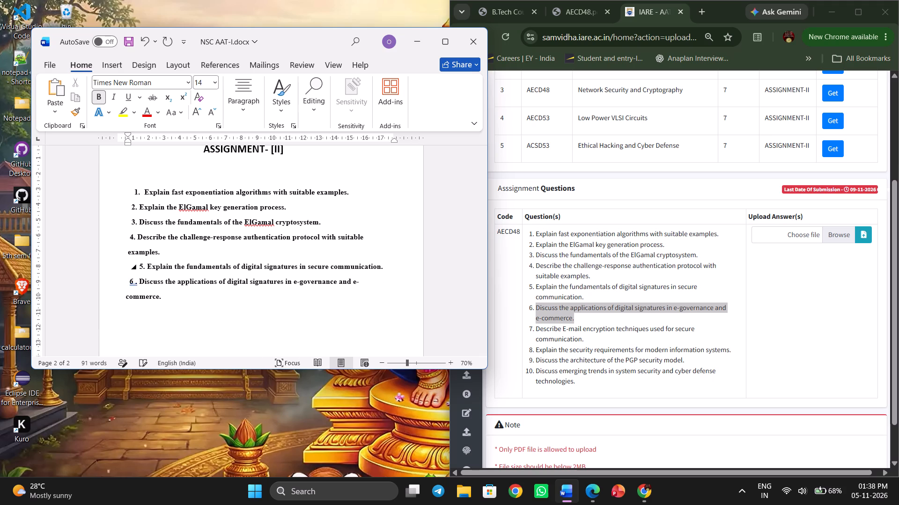
Copy the question on E-mail encryption techniques for secure communication below question 6 and number it "7." followed by a space.
{"action": "left_click", "coordinate": [185, 310]}
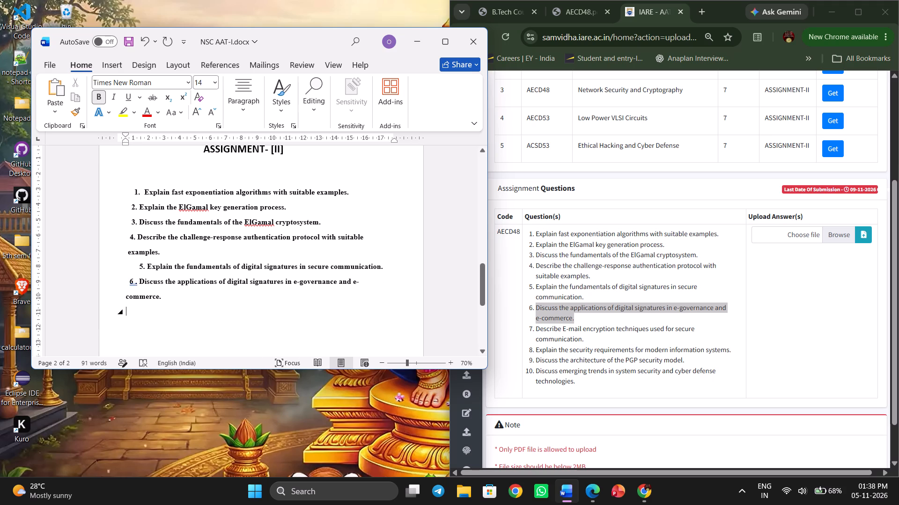
{"action": "left_click_drag", "start_coordinate": [586, 341], "coordinate": [530, 330]}
{"action": "key", "text": "ctrl+c"}
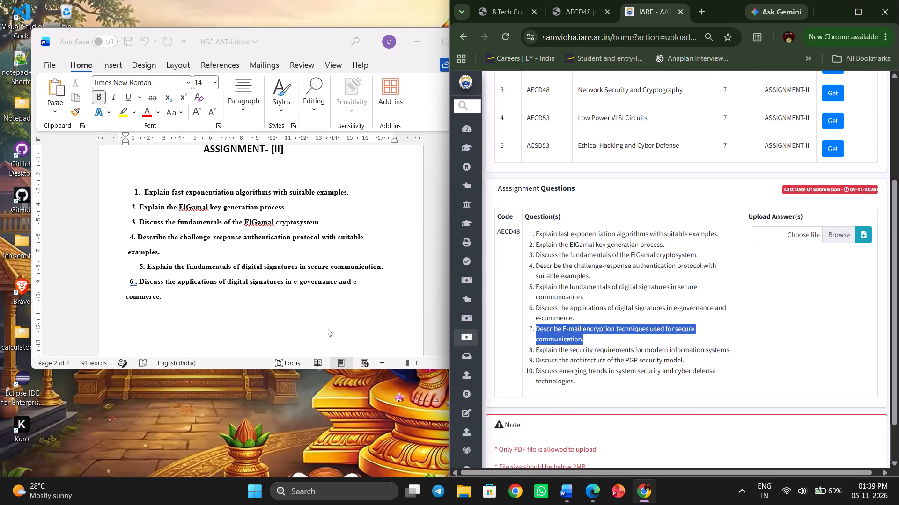
{"action": "left_click", "coordinate": [178, 320]}
{"action": "key", "text": "ctrl+v"}
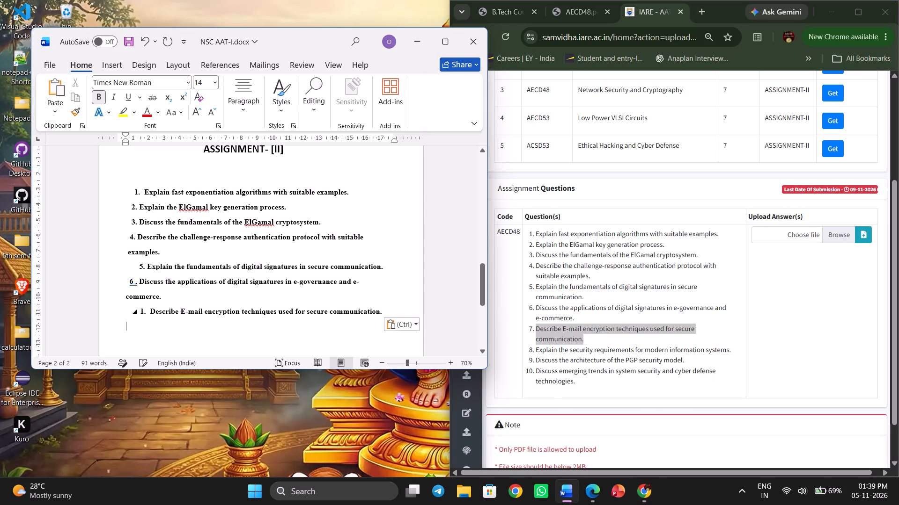
{"action": "left_click", "coordinate": [141, 312]}
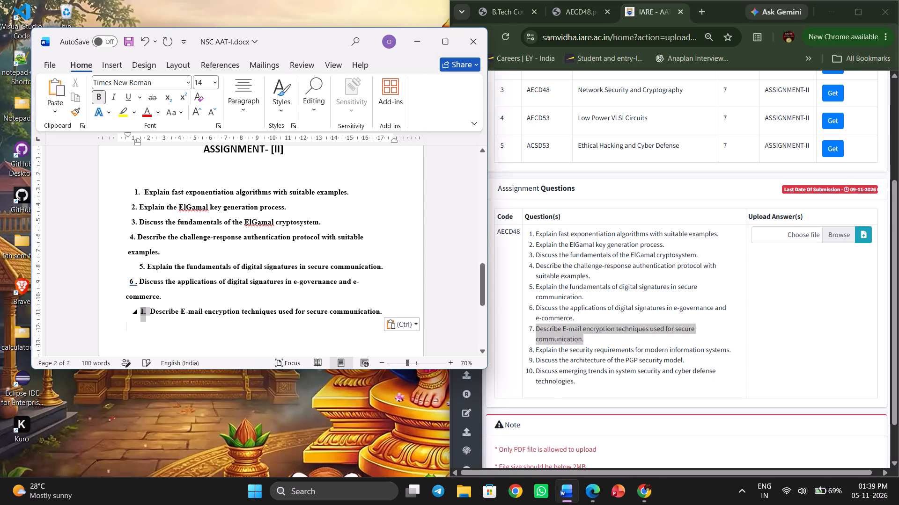
{"action": "key", "text": "7"}
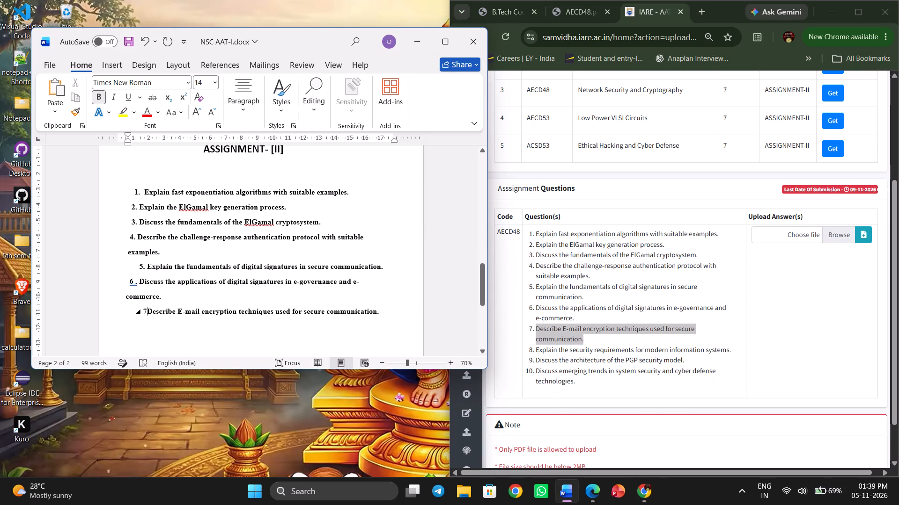
{"action": "key", "text": "space"}
{"action": "type", "text": "."}
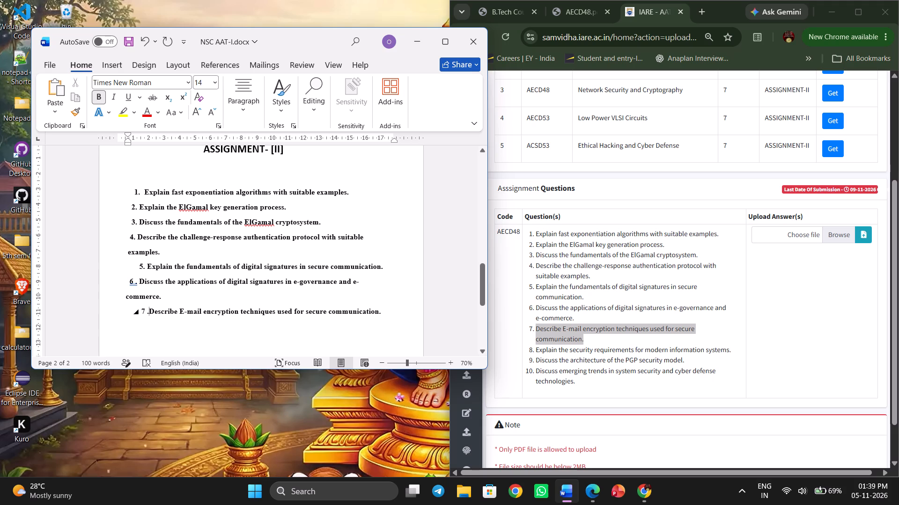
{"action": "key", "text": "BackSpace"}
{"action": "key", "text": "BackSpace"}
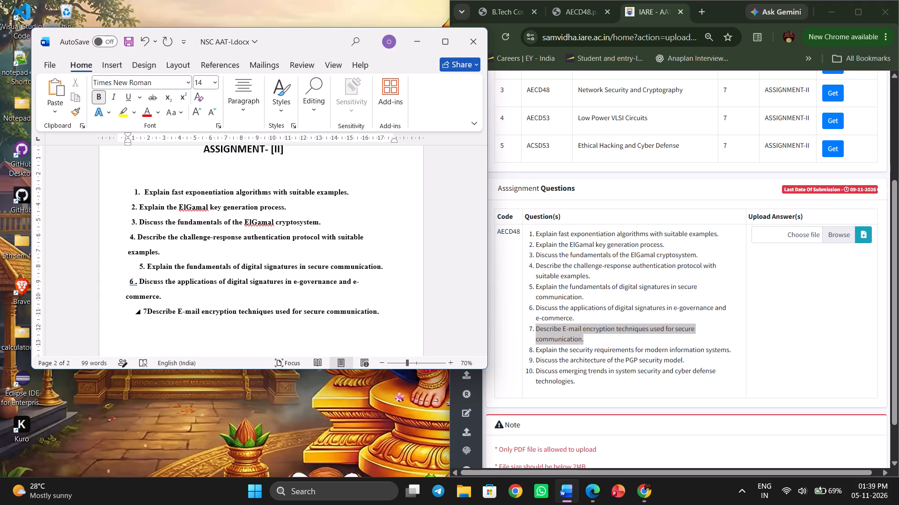
{"action": "type", "text": "."}
{"action": "key", "text": "space"}
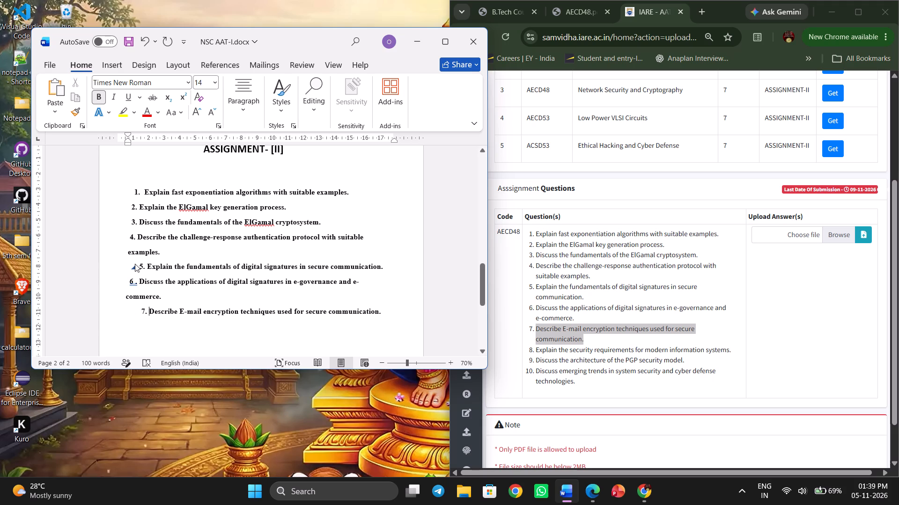
Remove the space between "6" and its period in question 6.
{"action": "left_click", "coordinate": [135, 281]}
{"action": "key", "text": "BackSpace"}
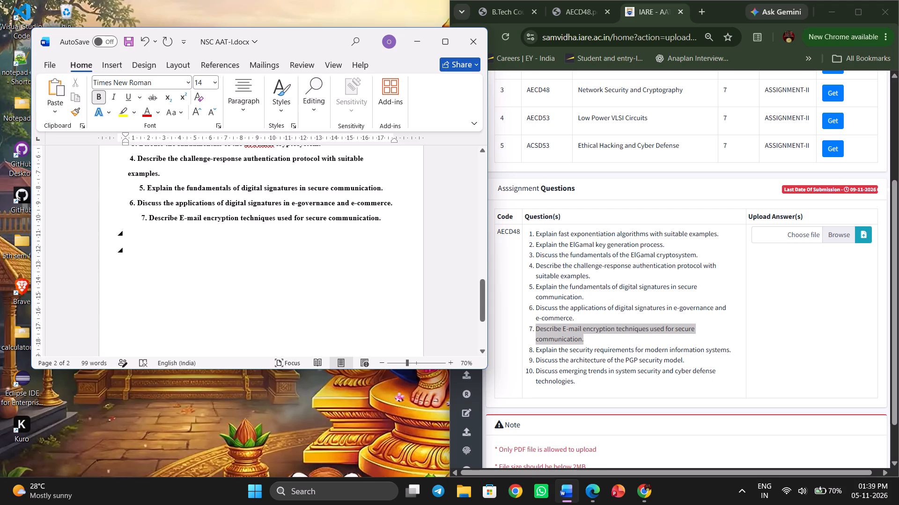
Copy the question on security requirements for modern information systems onto a new line below question 7.
{"action": "left_click", "coordinate": [394, 225]}
{"action": "key", "text": "Return"}
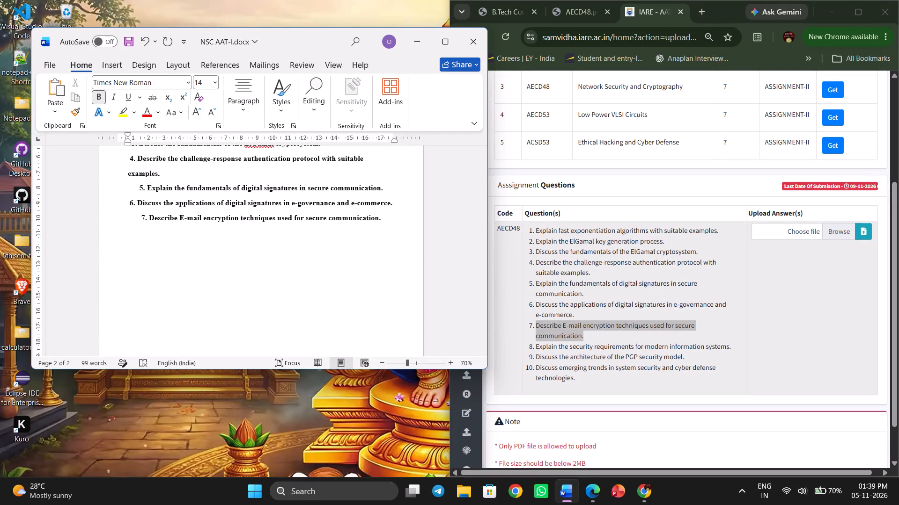
{"action": "left_click_drag", "start_coordinate": [536, 348], "coordinate": [739, 347]}
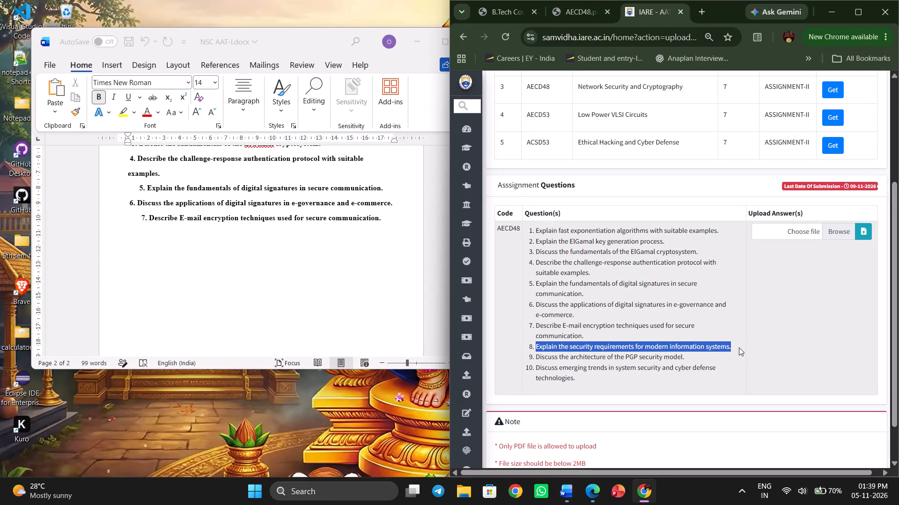
{"action": "left_click_drag", "start_coordinate": [739, 347], "coordinate": [734, 347]}
{"action": "key", "text": "ctrl+c"}
{"action": "left_click", "coordinate": [304, 279]}
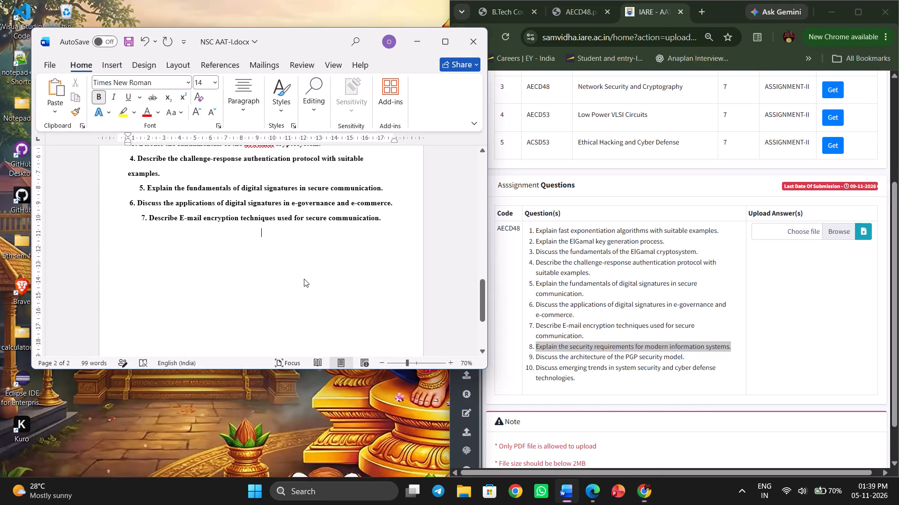
{"action": "double_click", "coordinate": [149, 237]}
{"action": "key", "text": "ctrl+v"}
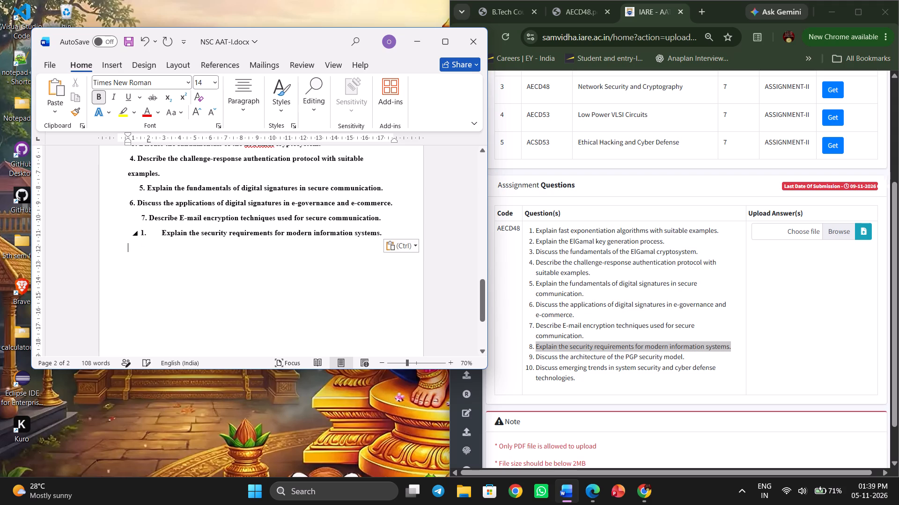
Replace the automatic number of the security requirements question with "8." followed by a single space.
{"action": "left_click", "coordinate": [142, 233]}
{"action": "key", "text": "8"}
{"action": "key", "text": "Right"}
{"action": "key", "text": "Right"}
{"action": "key", "text": "Right"}
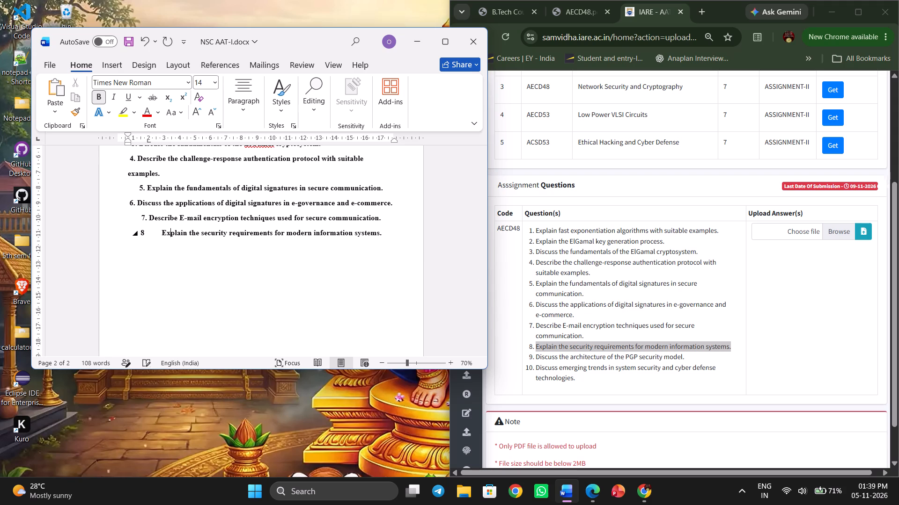
{"action": "key", "text": "Left"}
{"action": "key", "text": "Left"}
{"action": "key", "text": "Left"}
{"action": "key", "text": "Right"}
{"action": "key", "text": "BackSpace"}
{"action": "type", "text": "."}
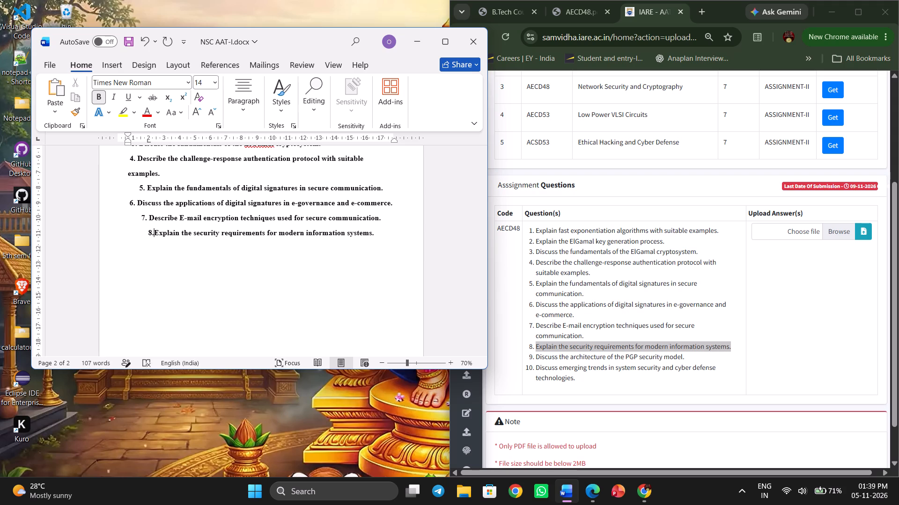
{"action": "key", "text": "space"}
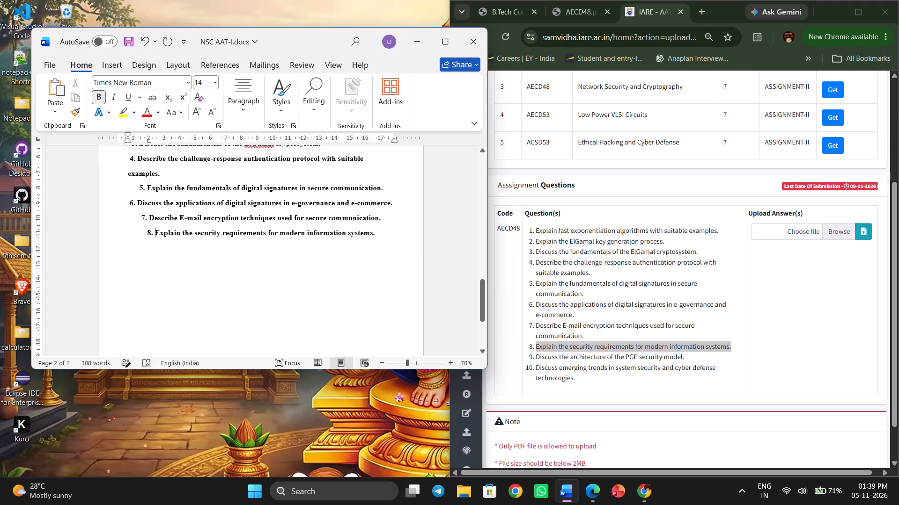
Copy the question on the architecture of the PGP security model below question 8 and number it "9.".
{"action": "left_click_drag", "start_coordinate": [529, 357], "coordinate": [646, 373]}
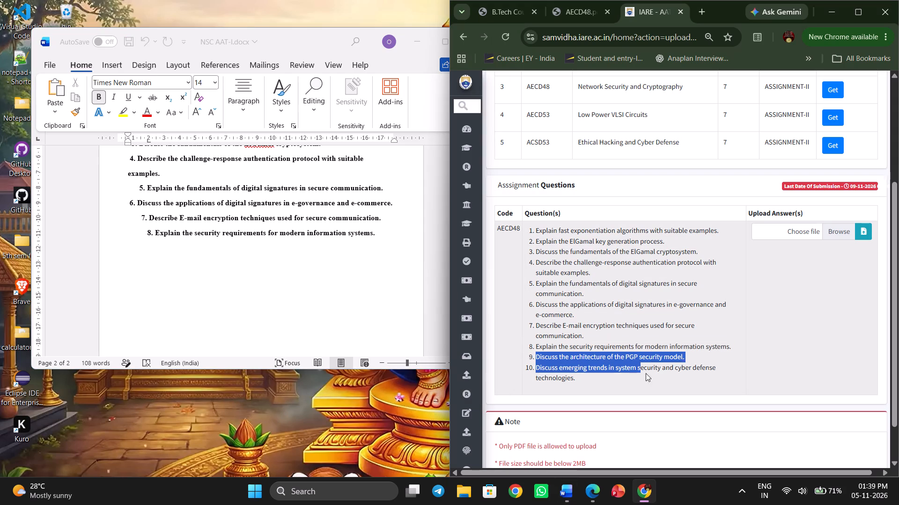
{"action": "left_click_drag", "start_coordinate": [646, 373], "coordinate": [715, 361]}
{"action": "key", "text": "ctrl+c"}
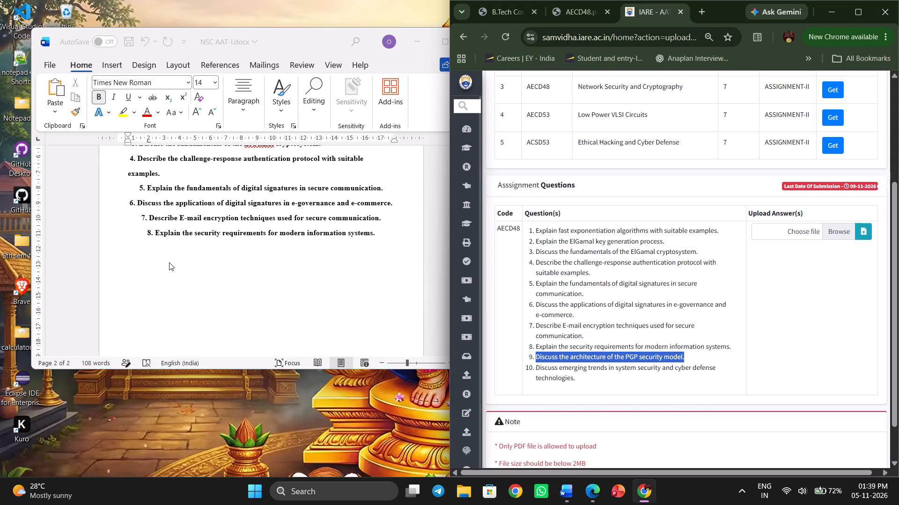
{"action": "left_click", "coordinate": [151, 240]}
{"action": "left_click", "coordinate": [166, 258]}
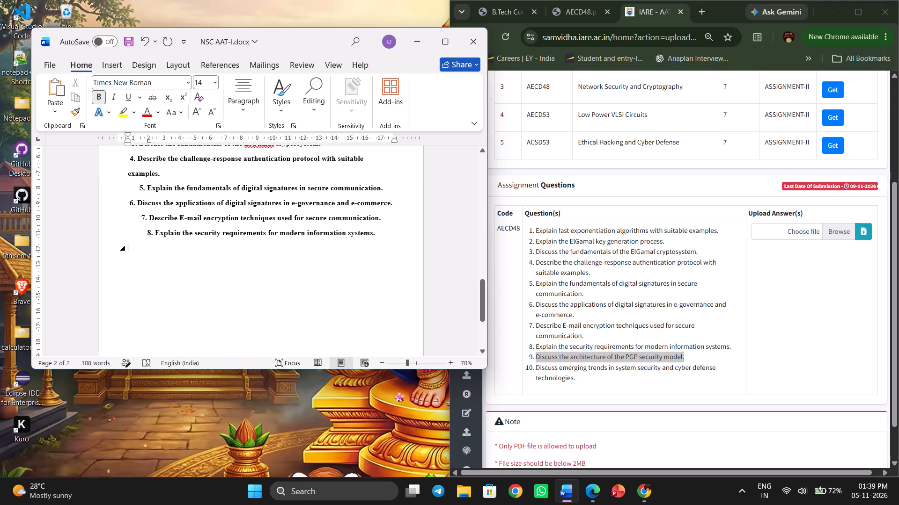
{"action": "key", "text": "ctrl+v"}
{"action": "left_click", "coordinate": [177, 250]}
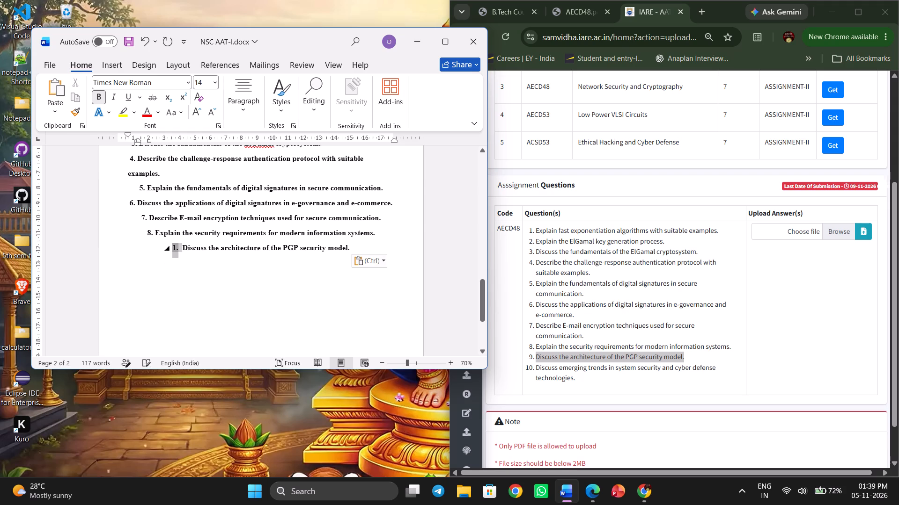
{"action": "key", "text": "9"}
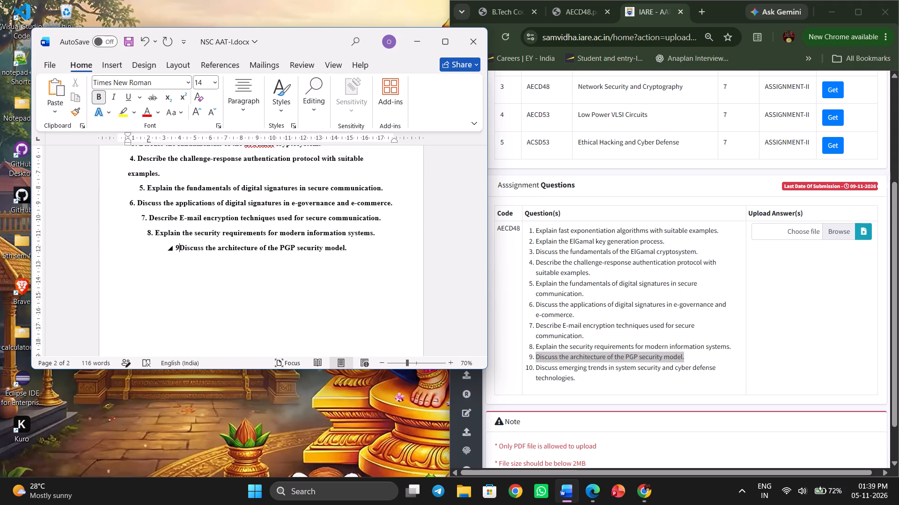
{"action": "key", "text": "space"}
{"action": "type", "text": "."}
{"action": "key", "text": "space"}
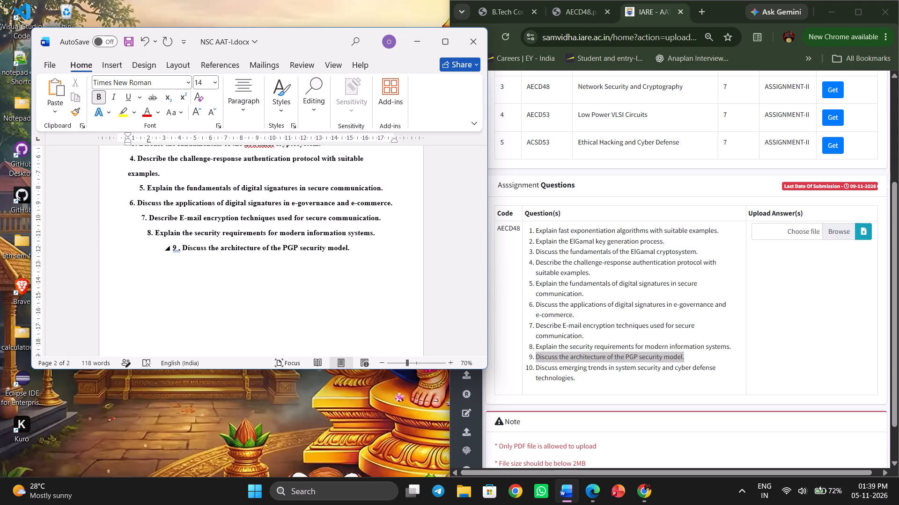
{"action": "key", "text": "Left"}
{"action": "key", "text": "Left"}
{"action": "key", "text": "BackSpace"}
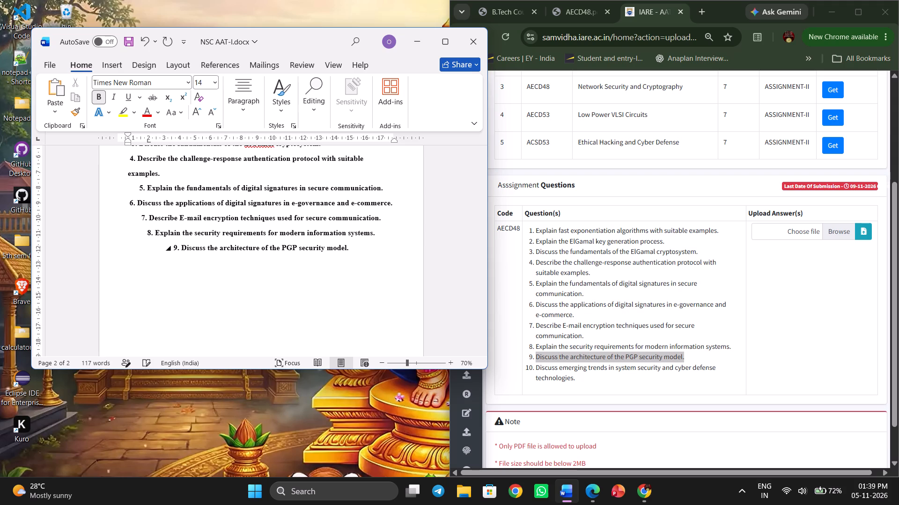
Add the question on emerging trends in system security and cyber defense technologies below question 9, prefixed with "10.".
{"action": "left_click_drag", "start_coordinate": [584, 384], "coordinate": [557, 376]}
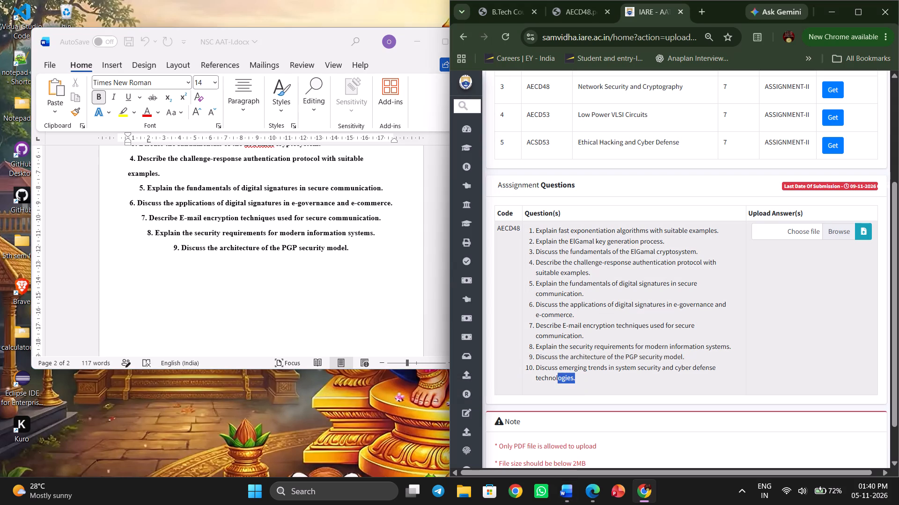
{"action": "left_click_drag", "start_coordinate": [557, 376], "coordinate": [525, 368]}
{"action": "key", "text": "ctrl+c"}
{"action": "left_click", "coordinate": [180, 289]}
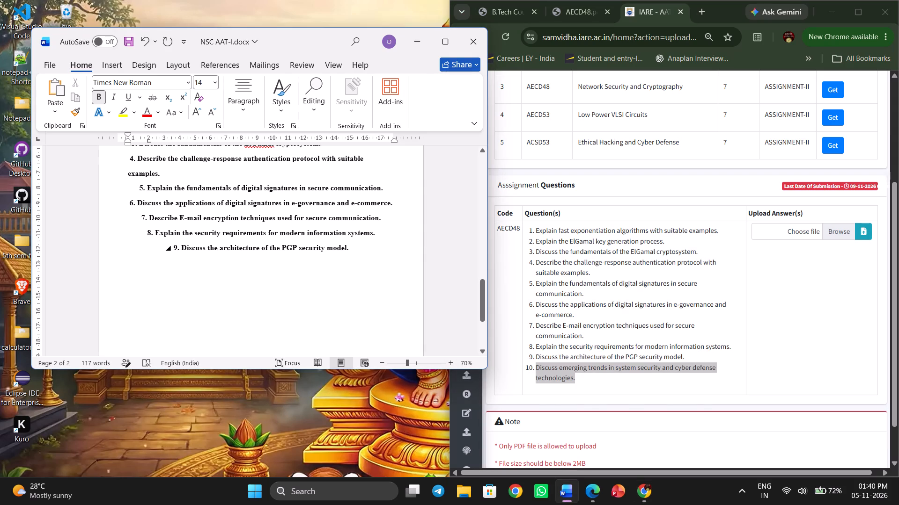
{"action": "left_click", "coordinate": [371, 251]}
{"action": "key", "text": "Return"}
{"action": "key", "text": "Return"}
{"action": "key", "text": "Return"}
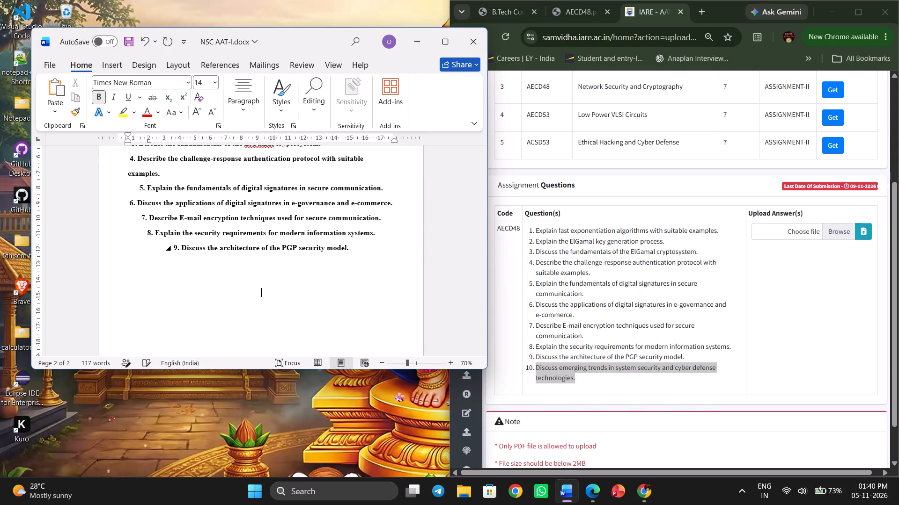
{"action": "key", "text": "BackSpace"}
{"action": "key", "text": "BackSpace"}
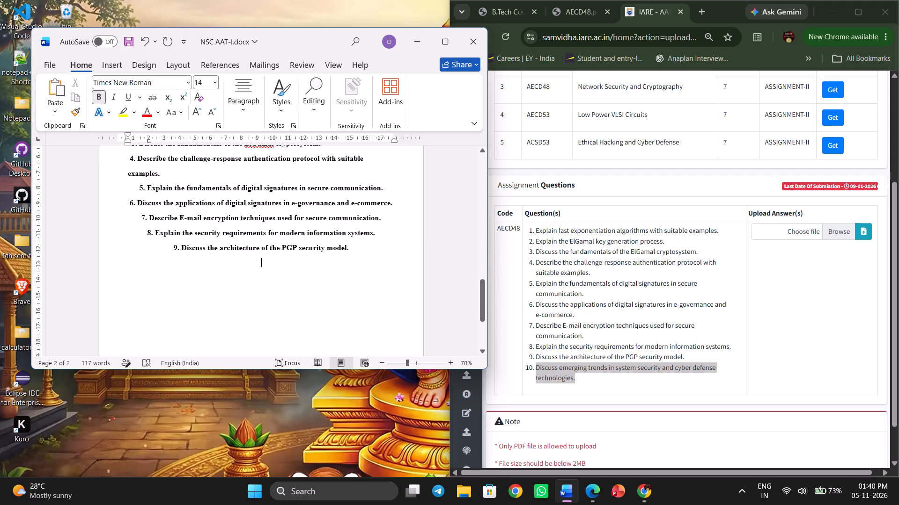
{"action": "left_click", "coordinate": [160, 269]}
{"action": "double_click", "coordinate": [160, 269]}
{"action": "type", "text": "10"}
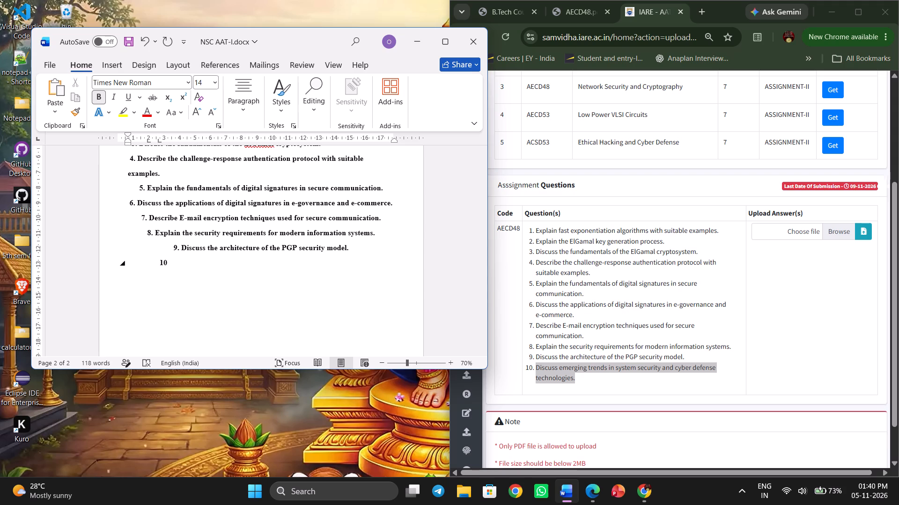
{"action": "key", "text": "period"}
{"action": "key", "text": "ctrl+v"}
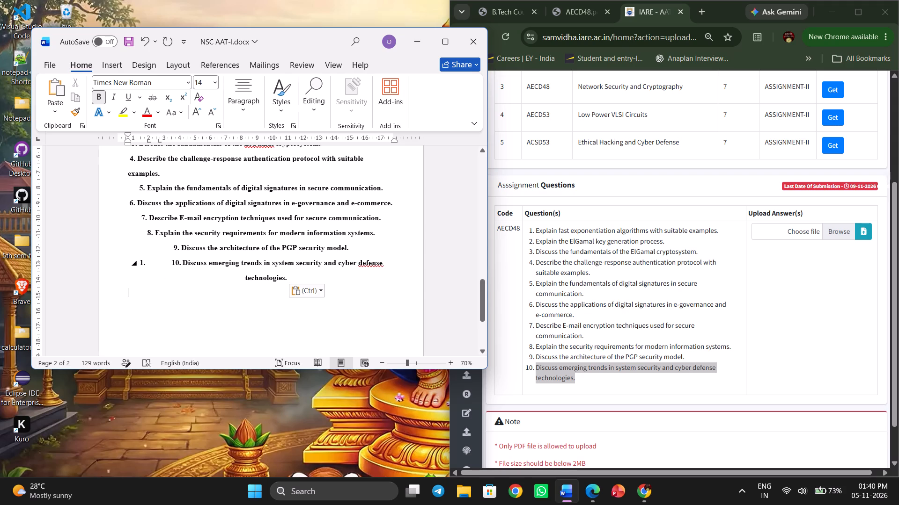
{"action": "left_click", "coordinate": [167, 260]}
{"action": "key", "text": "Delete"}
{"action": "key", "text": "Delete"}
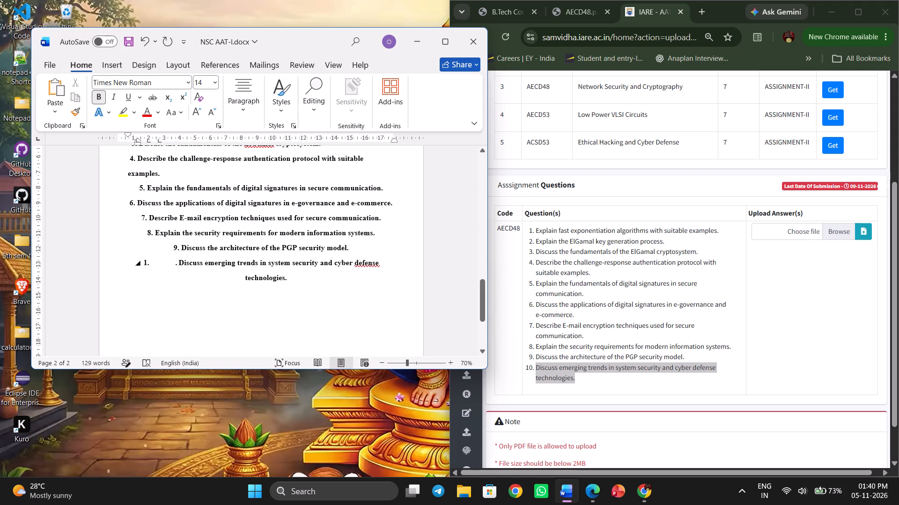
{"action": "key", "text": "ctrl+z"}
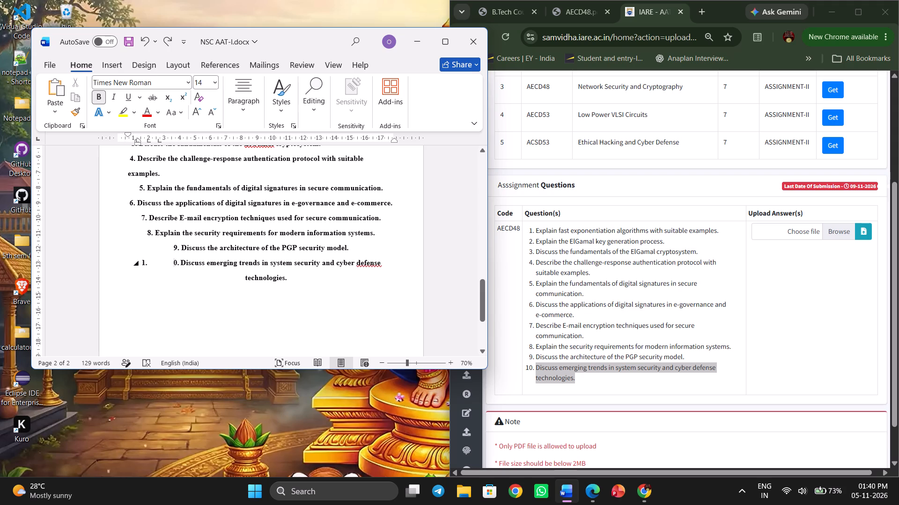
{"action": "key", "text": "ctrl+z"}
Remove the automatic list number "1." in front of question 10, keeping the manually entered "10.".
{"action": "left_click_drag", "start_coordinate": [150, 265], "coordinate": [115, 259]}
{"action": "key", "text": "BackSpace"}
{"action": "key", "text": "BackSpace"}
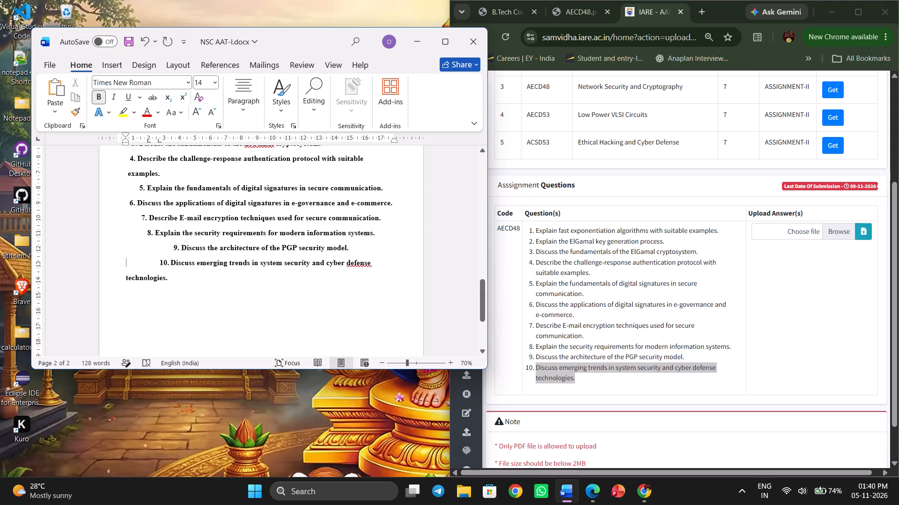
Justify the paragraph alignment of all ten questions under the ASSIGNMENT- [II] heading.
{"action": "left_click_drag", "start_coordinate": [249, 310], "coordinate": [143, 146]}
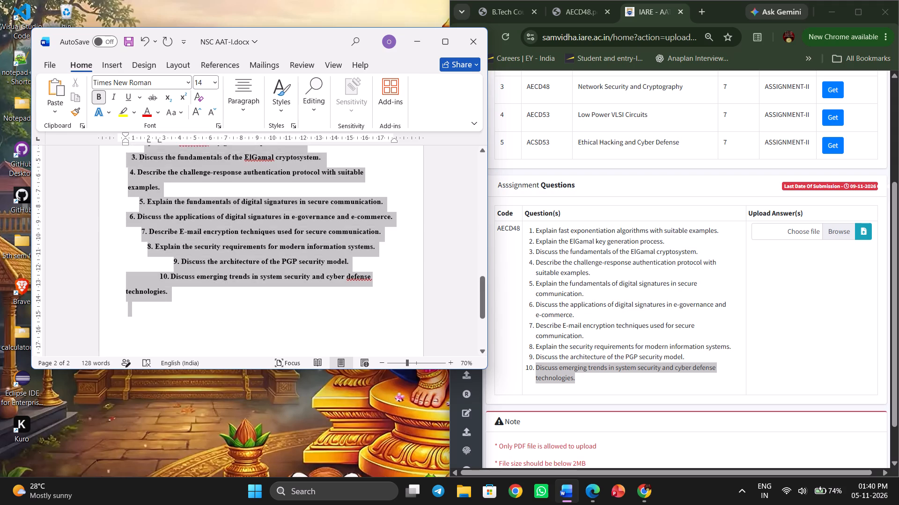
{"action": "left_click_drag", "start_coordinate": [143, 146], "coordinate": [128, 282]}
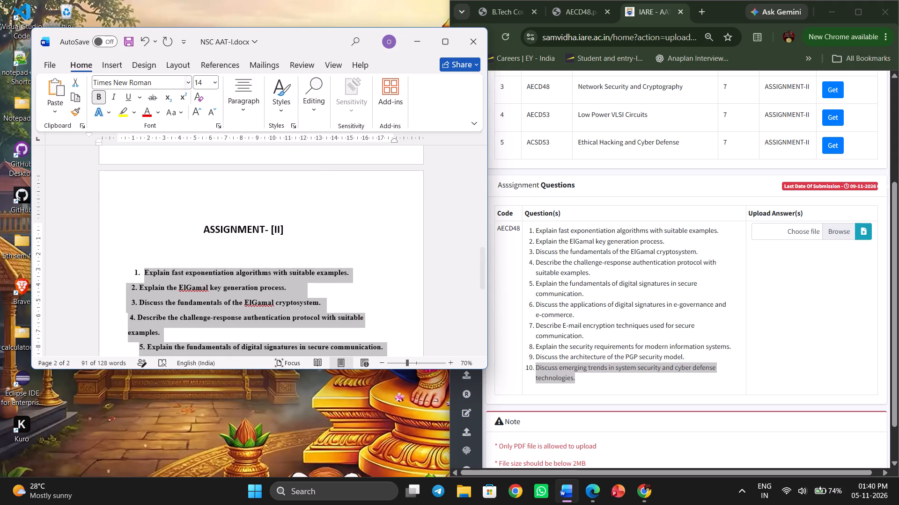
{"action": "left_click", "coordinate": [250, 108]}
{"action": "left_click", "coordinate": [281, 160]}
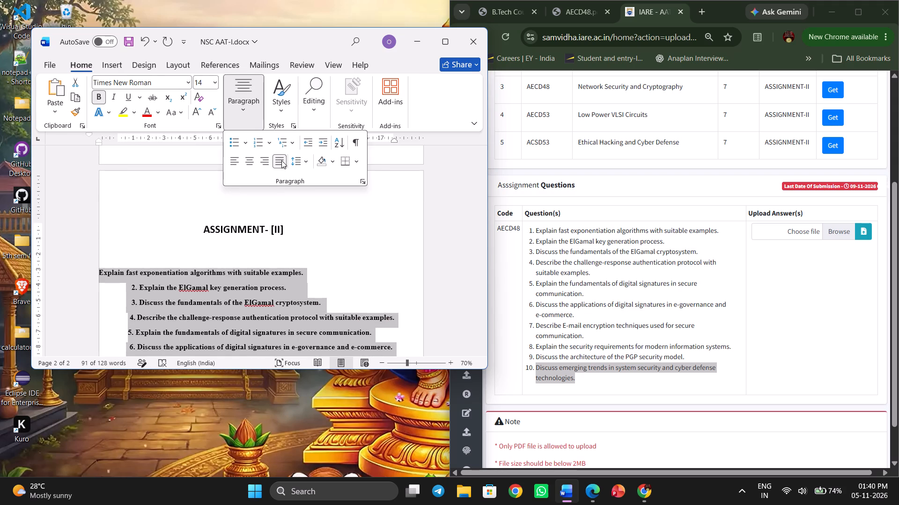
{"action": "left_click", "coordinate": [281, 160]}
{"action": "left_click_drag", "start_coordinate": [281, 160], "coordinate": [238, 159]}
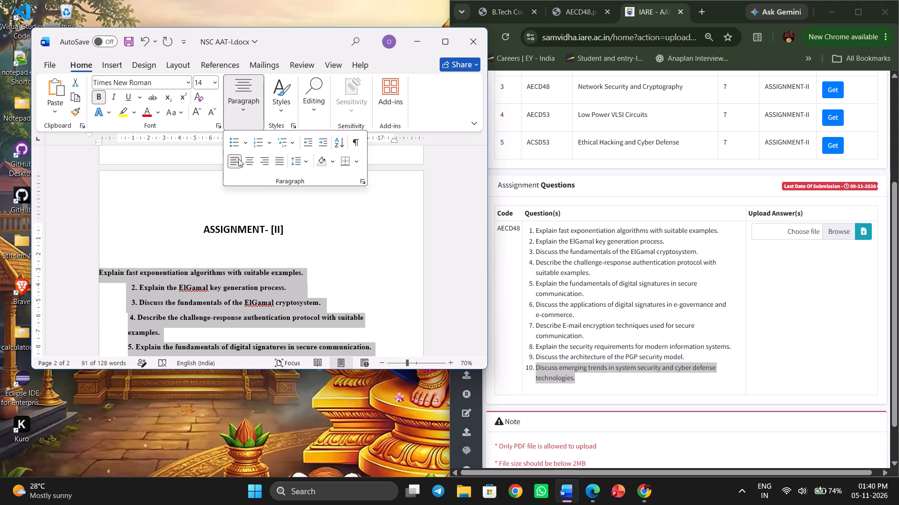
{"action": "left_click_drag", "start_coordinate": [238, 159], "coordinate": [237, 159]}
{"action": "left_click", "coordinate": [237, 159]}
{"action": "scroll", "coordinate": [236, 284], "scroll_direction": "down", "scroll_amount": 1}
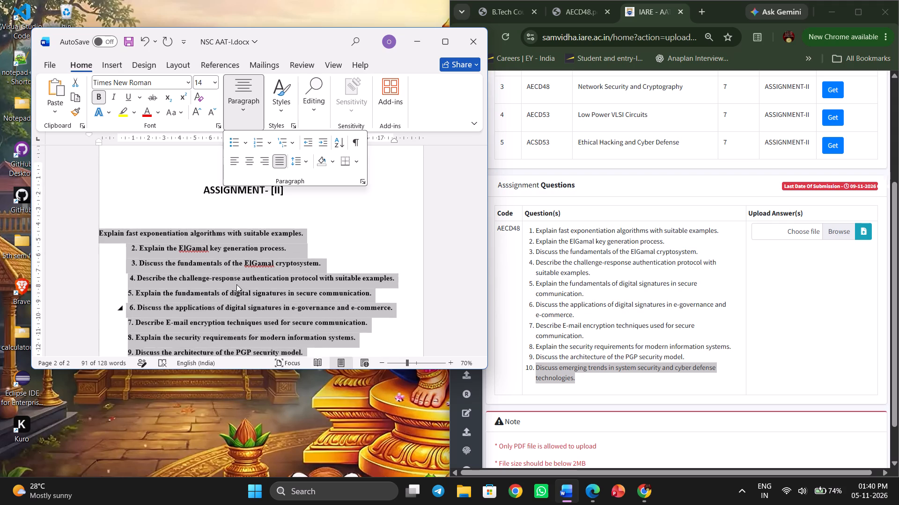
{"action": "scroll", "coordinate": [236, 284], "scroll_direction": "down", "scroll_amount": 1}
{"action": "right_click", "coordinate": [184, 296]}
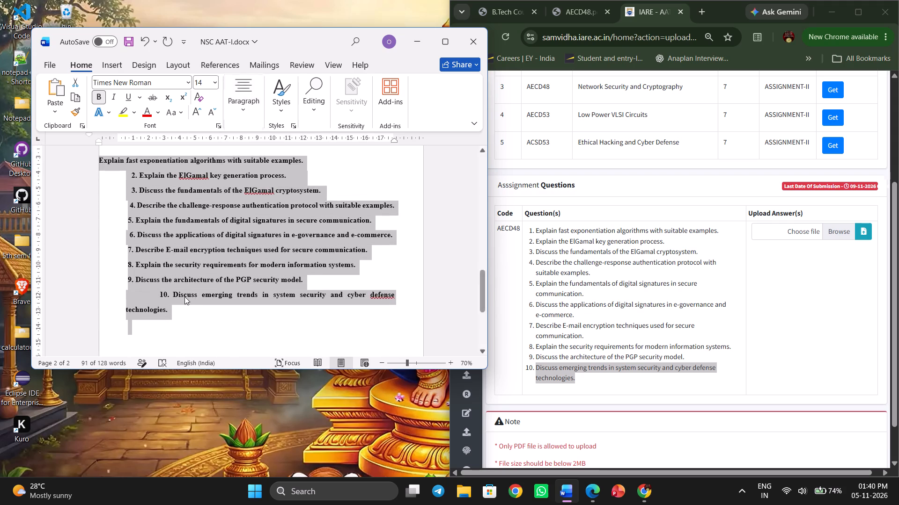
{"action": "left_click", "coordinate": [111, 229]}
{"action": "left_click", "coordinate": [113, 184]}
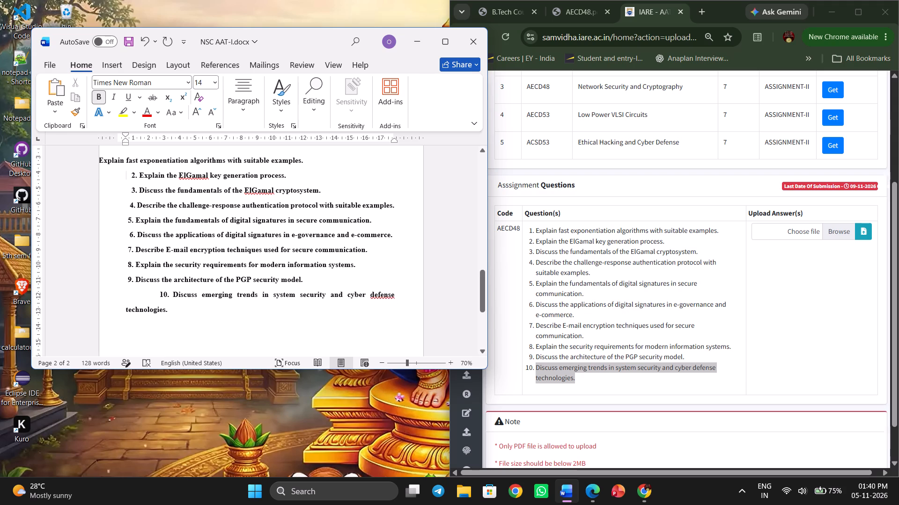
Indent the fast exponentiation question with eight leading spaces and number it "1." followed by a single space.
{"action": "left_click", "coordinate": [100, 177]}
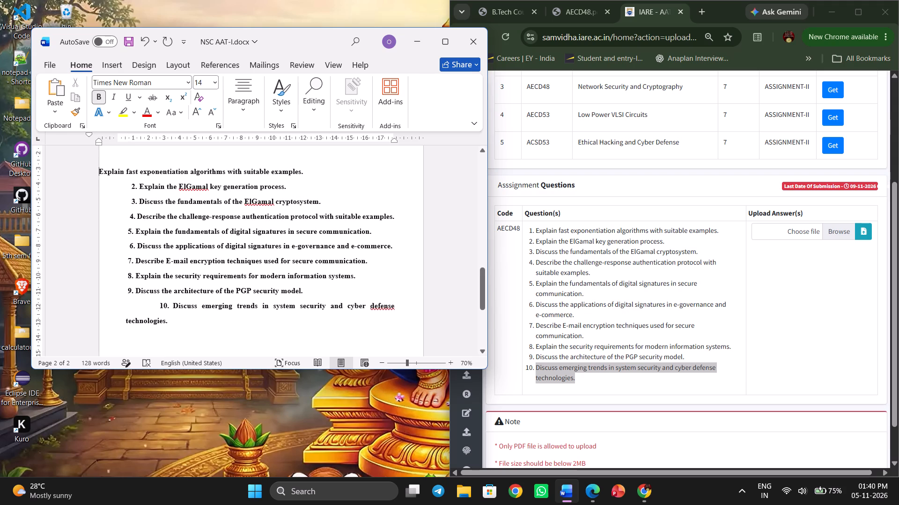
{"action": "key", "text": "space"}
{"action": "key", "text": "space"}
{"action": "key", "text": "space"}
{"action": "key", "text": "space"}
{"action": "key", "text": "space"}
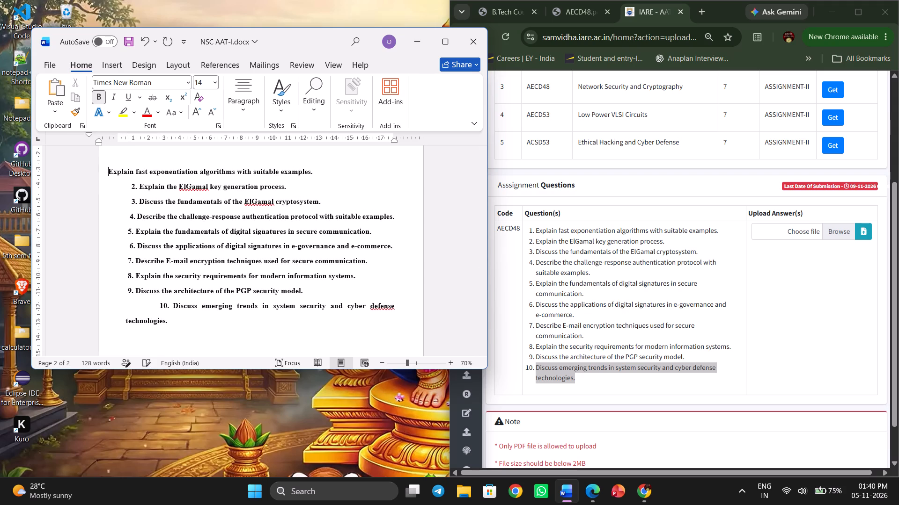
{"action": "key", "text": "space"}
{"action": "key", "text": "space"}
{"action": "key", "text": "space"}
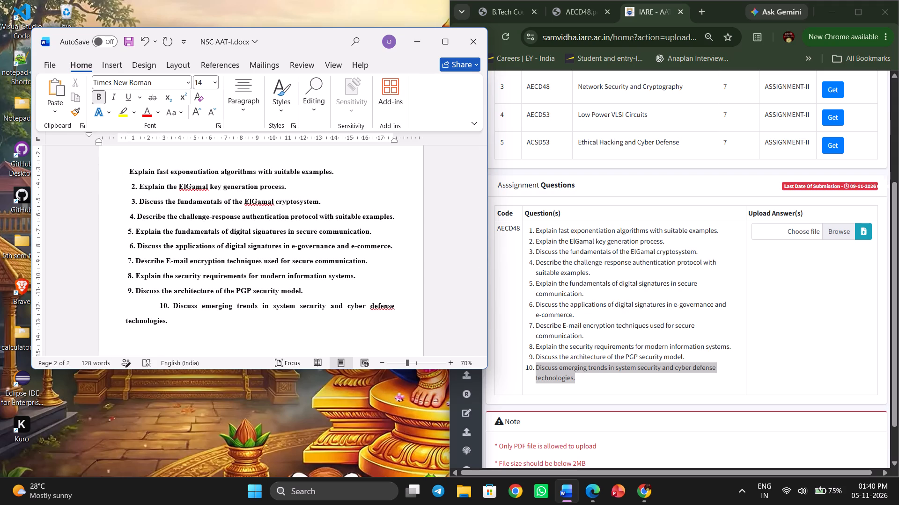
{"action": "key", "text": "1"}
{"action": "type", "text": ","}
{"action": "key", "text": "space"}
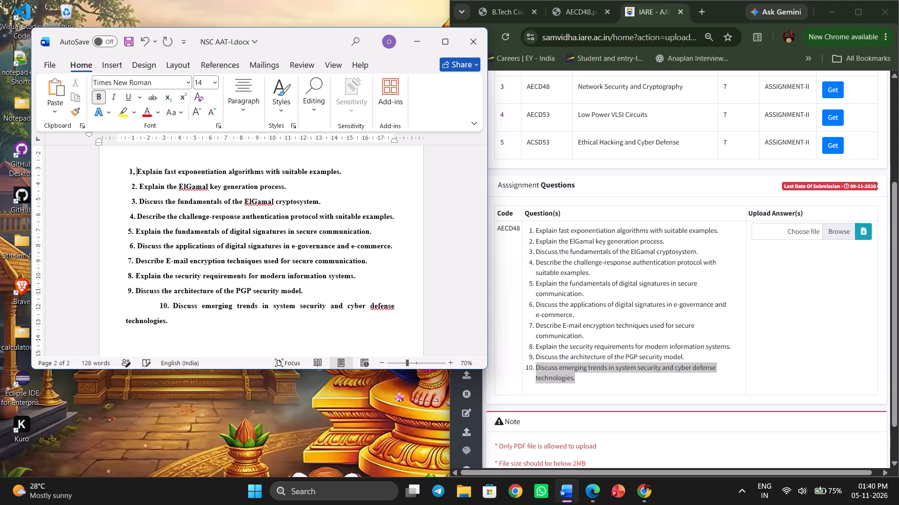
{"action": "key", "text": "BackSpace"}
{"action": "key", "text": "BackSpace"}
{"action": "type", "text": "."}
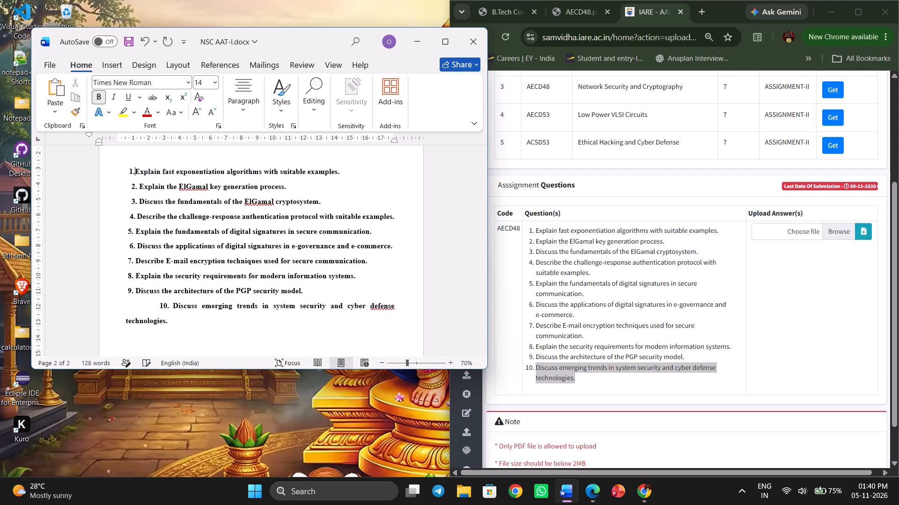
{"action": "key", "text": "space"}
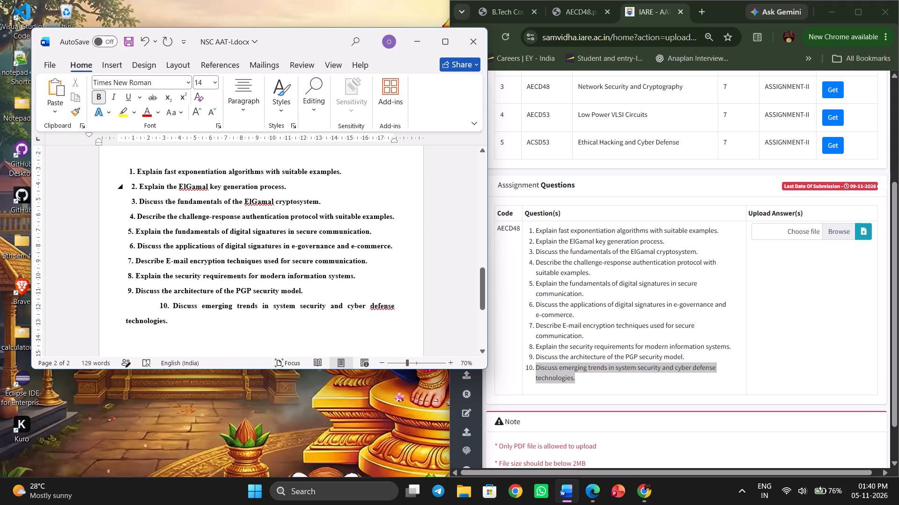
Delete one leading space from questions 2 and 3 so their numbers line up with question 1.
{"action": "left_click", "coordinate": [133, 187]}
{"action": "key", "text": "Left"}
{"action": "key", "text": "BackSpace"}
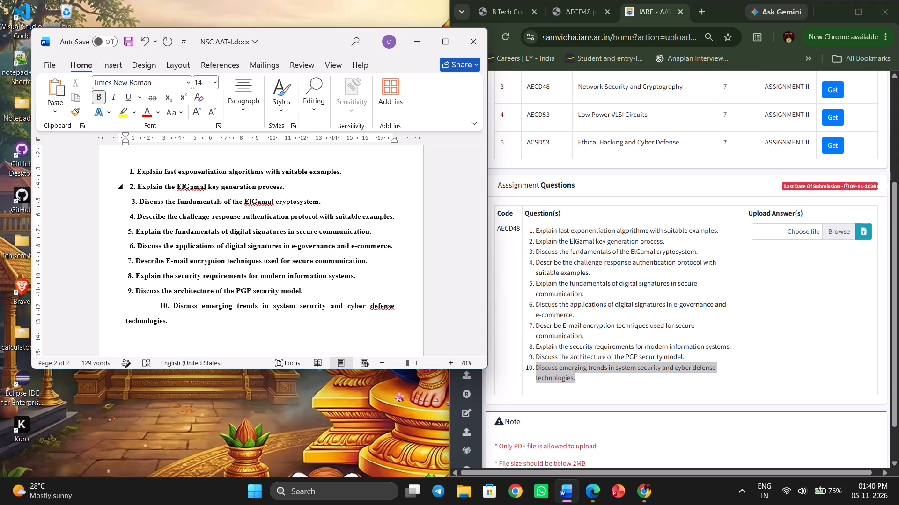
{"action": "key", "text": "Down"}
{"action": "key", "text": "Right"}
{"action": "key", "text": "BackSpace"}
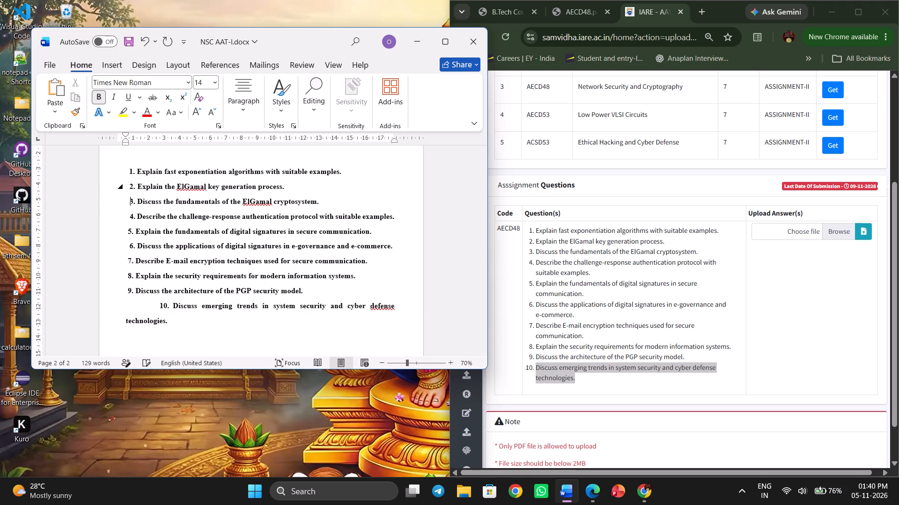
Insert one leading space before the numbers of questions 5, 7, 8 and 9 to line up the list.
{"action": "key", "text": "Down"}
{"action": "key", "text": "Down"}
{"action": "key", "text": "Left"}
{"action": "key", "text": "space"}
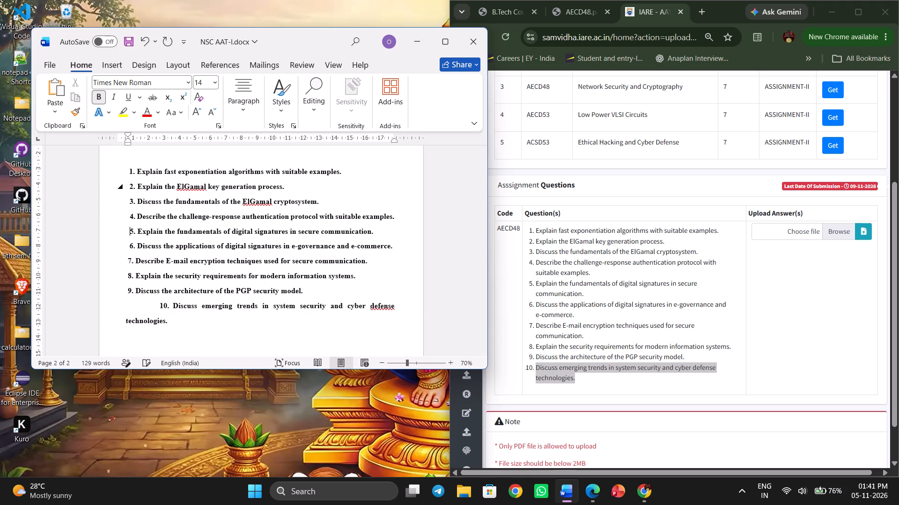
{"action": "key", "text": "Down"}
{"action": "key", "text": "Down"}
{"action": "key", "text": "Left"}
{"action": "key", "text": "space"}
{"action": "key", "text": "Down"}
{"action": "key", "text": "Left"}
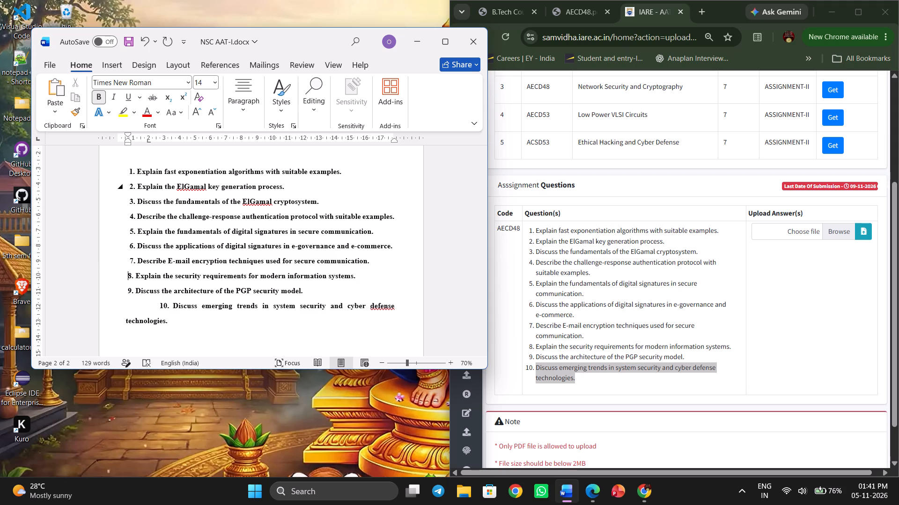
{"action": "key", "text": "space"}
{"action": "key", "text": "Down"}
{"action": "key", "text": "Left"}
{"action": "key", "text": "space"}
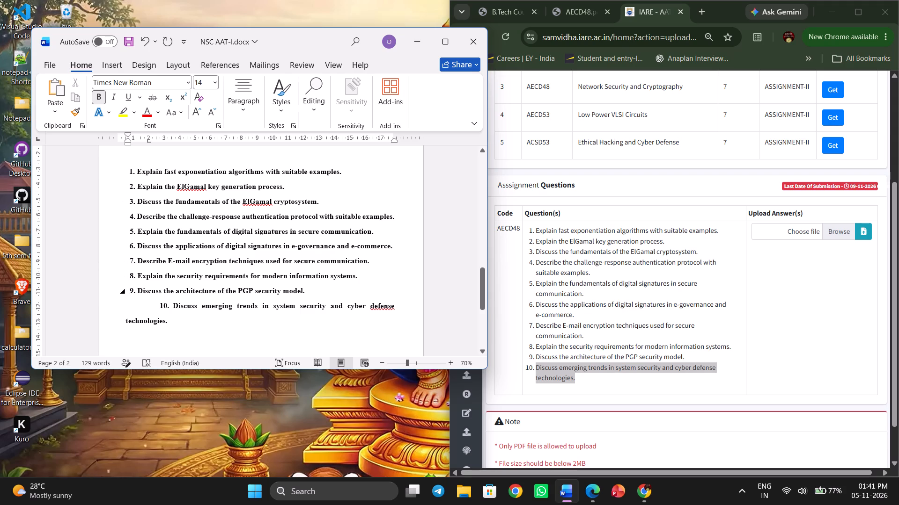
Remove the large indent before question 10 and put a single space before its number instead.
{"action": "left_click", "coordinate": [157, 304]}
{"action": "key", "text": "BackSpace"}
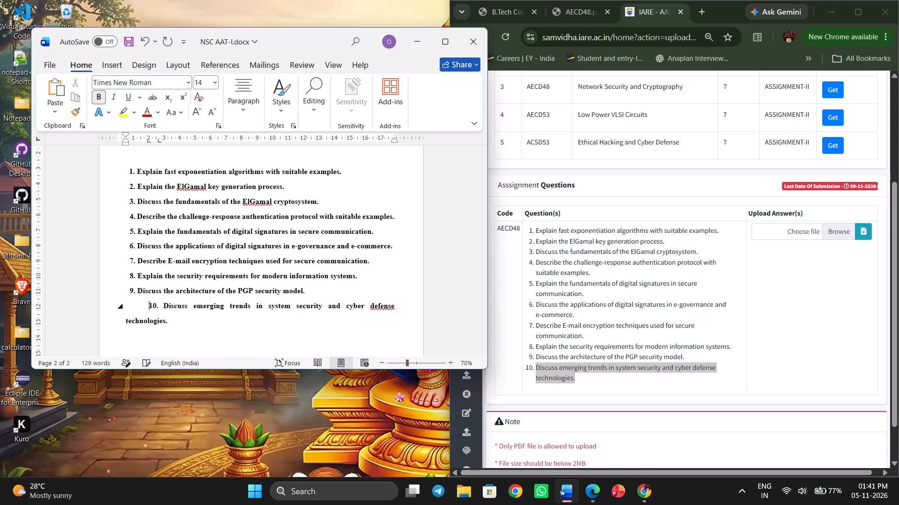
{"action": "key", "text": "BackSpace"}
{"action": "key", "text": "space"}
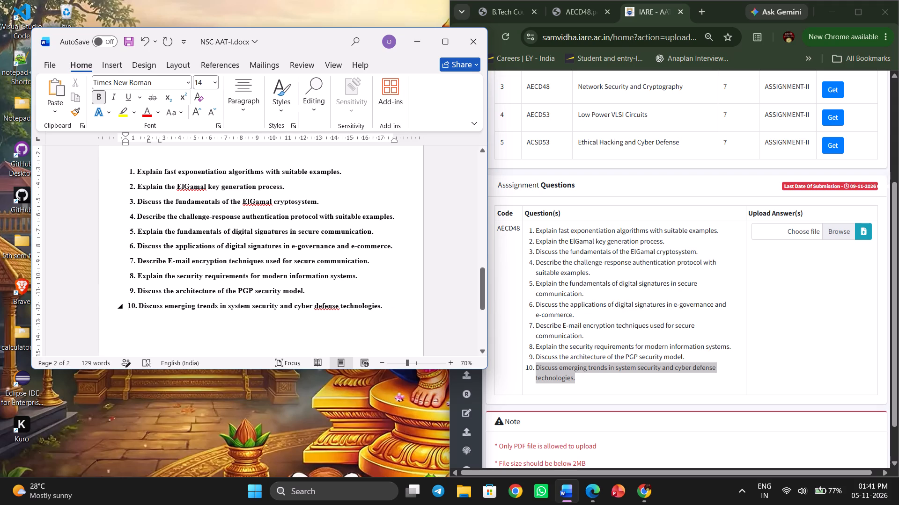
Save a copy of the report as NSC AAT-2.docx in the AAT-1 folder.
{"action": "scroll", "coordinate": [589, 311], "scroll_direction": "up", "scroll_amount": 1}
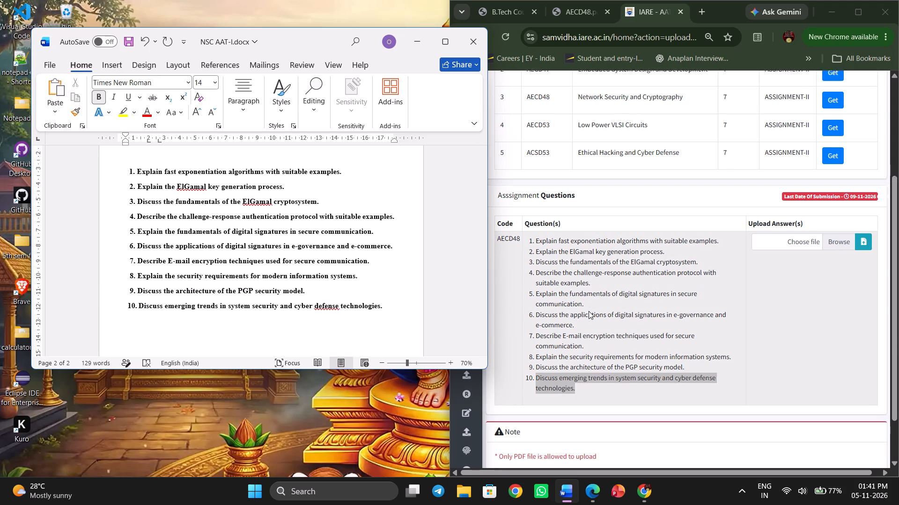
{"action": "scroll", "coordinate": [589, 311], "scroll_direction": "up", "scroll_amount": 1}
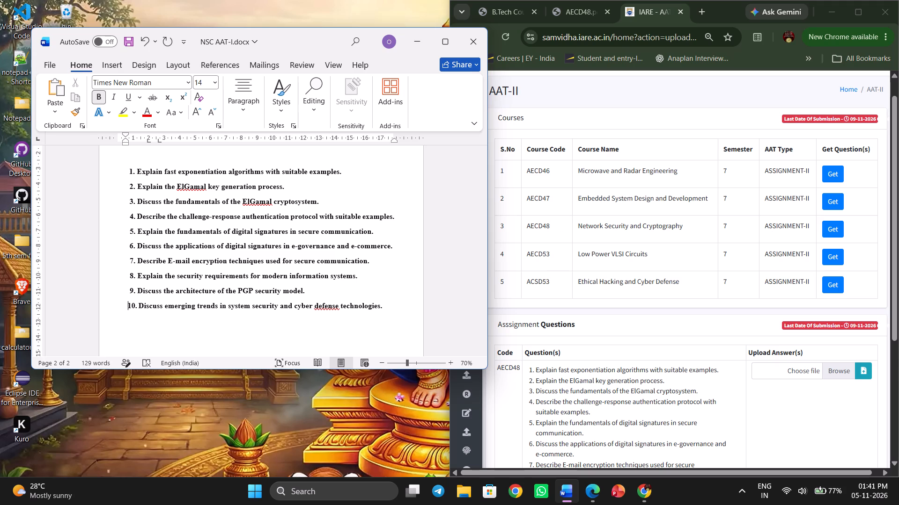
{"action": "scroll", "coordinate": [353, 255], "scroll_direction": "up", "scroll_amount": 3}
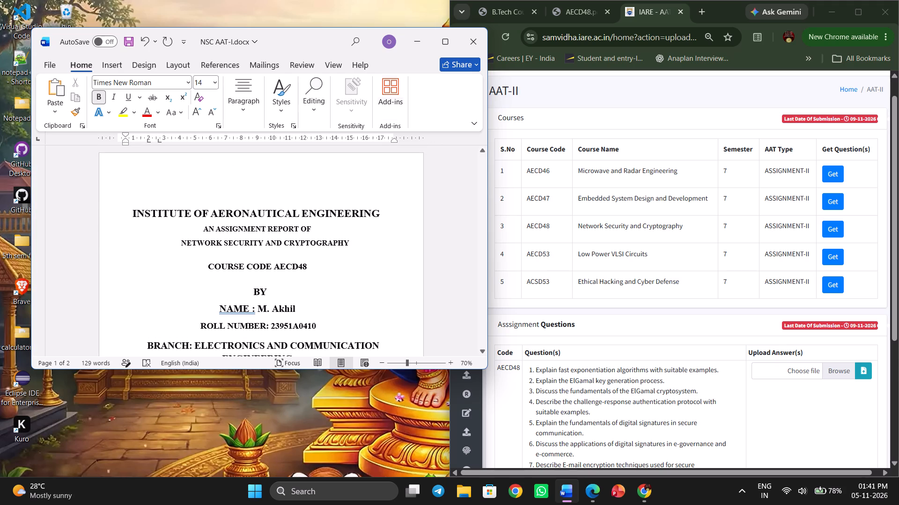
{"action": "scroll", "coordinate": [359, 244], "scroll_direction": "down", "scroll_amount": 1}
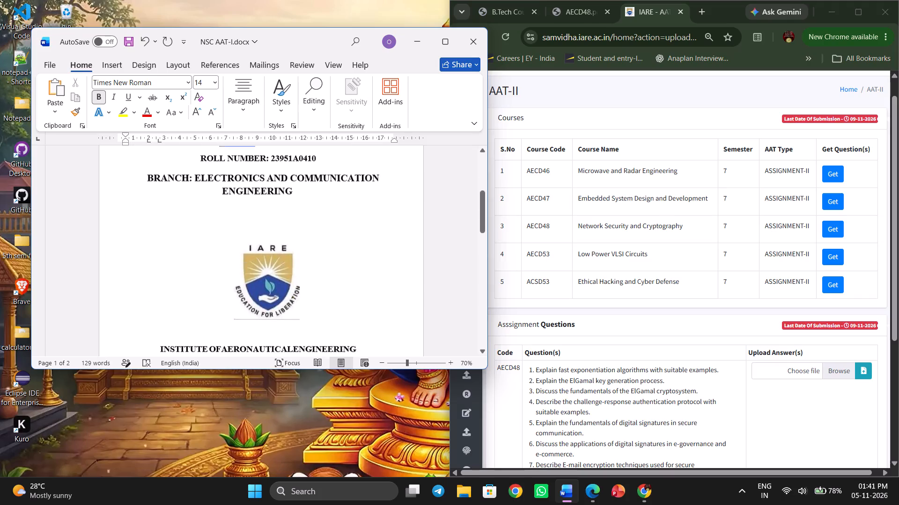
{"action": "scroll", "coordinate": [359, 244], "scroll_direction": "down", "scroll_amount": 1}
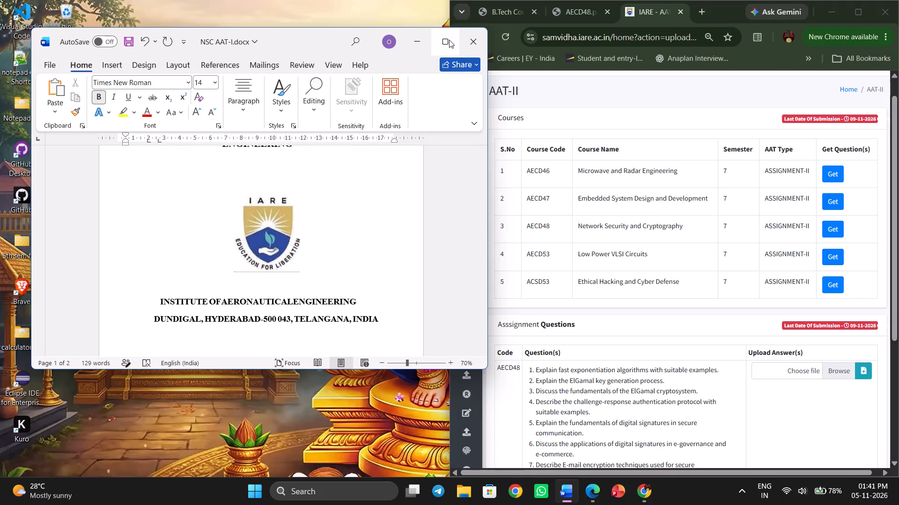
{"action": "left_click", "coordinate": [449, 40]}
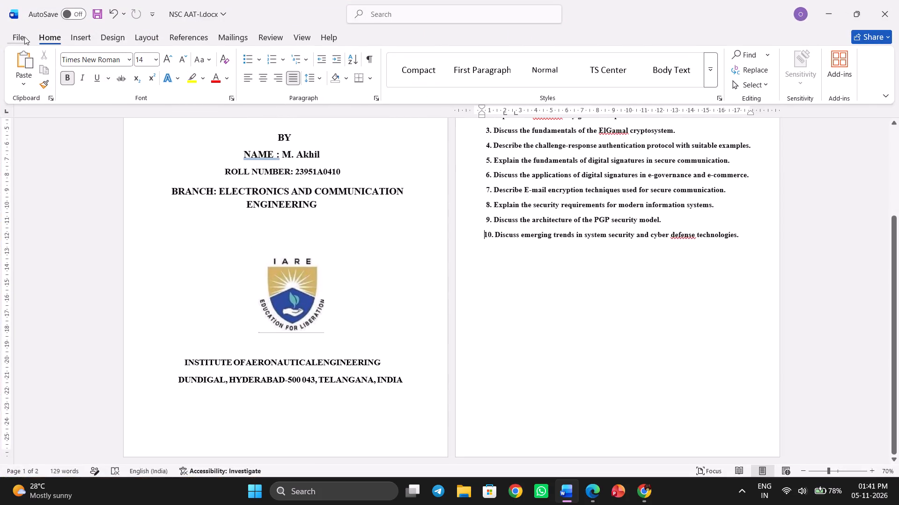
{"action": "left_click", "coordinate": [24, 36]}
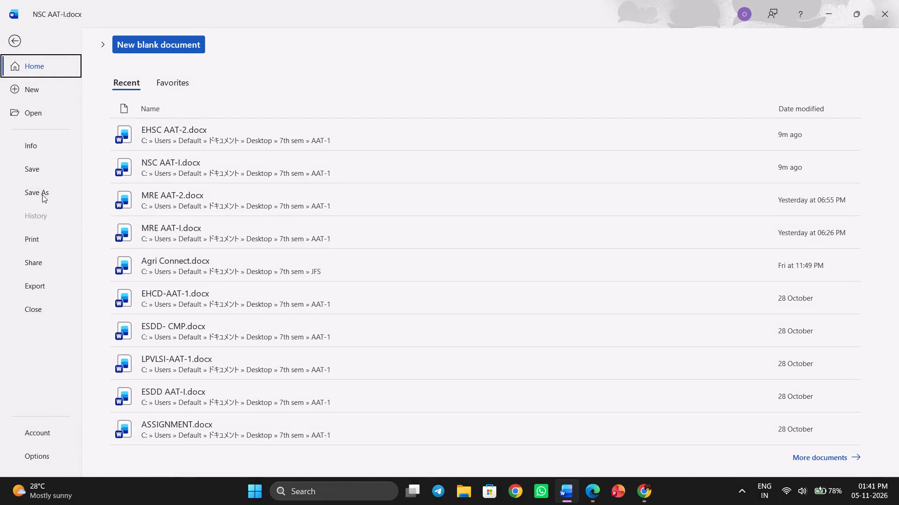
{"action": "left_click", "coordinate": [42, 195]}
{"action": "double_click", "coordinate": [351, 143]}
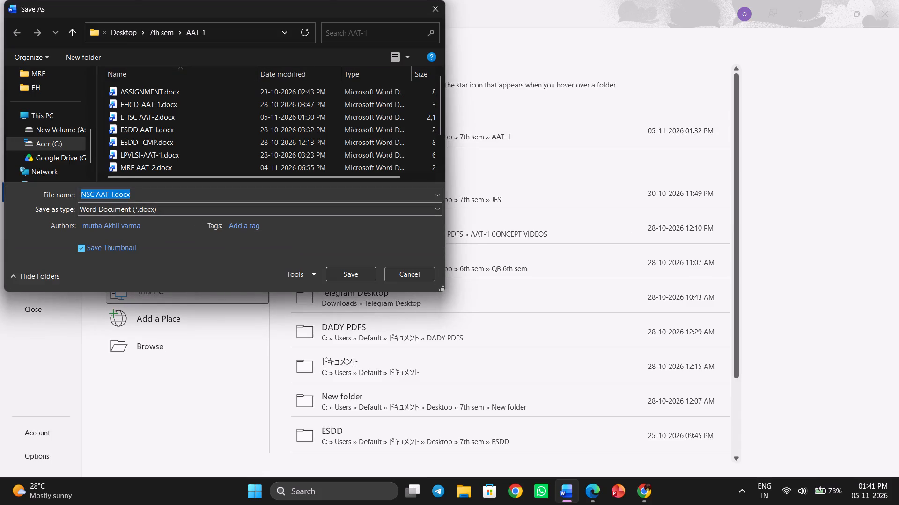
{"action": "left_click", "coordinate": [112, 192]}
{"action": "key", "text": "BackSpace"}
{"action": "key", "text": "2"}
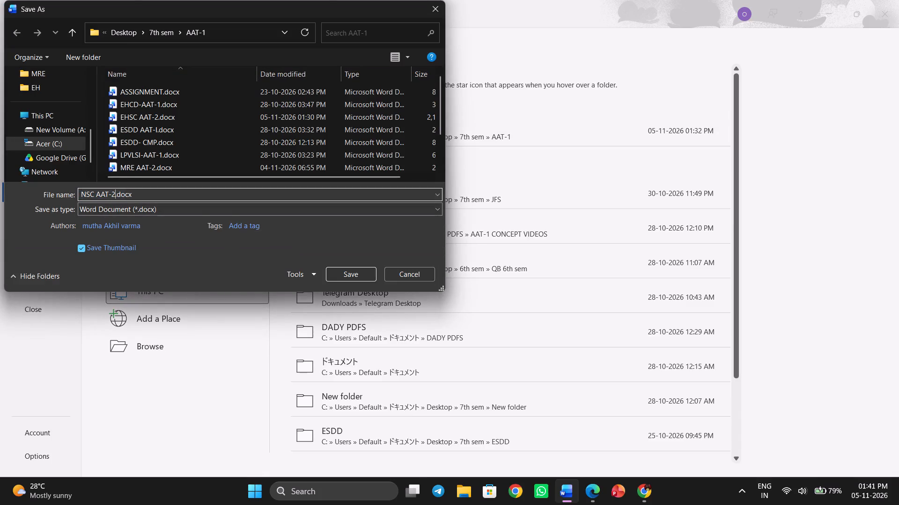
{"action": "left_click", "coordinate": [349, 275]}
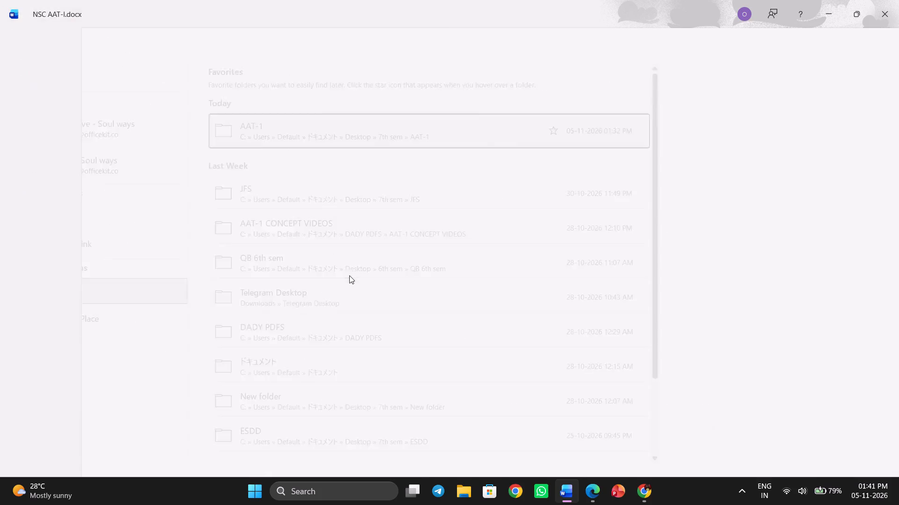
Show the hidden background apps in the system tray.
{"action": "left_click", "coordinate": [755, 504]}
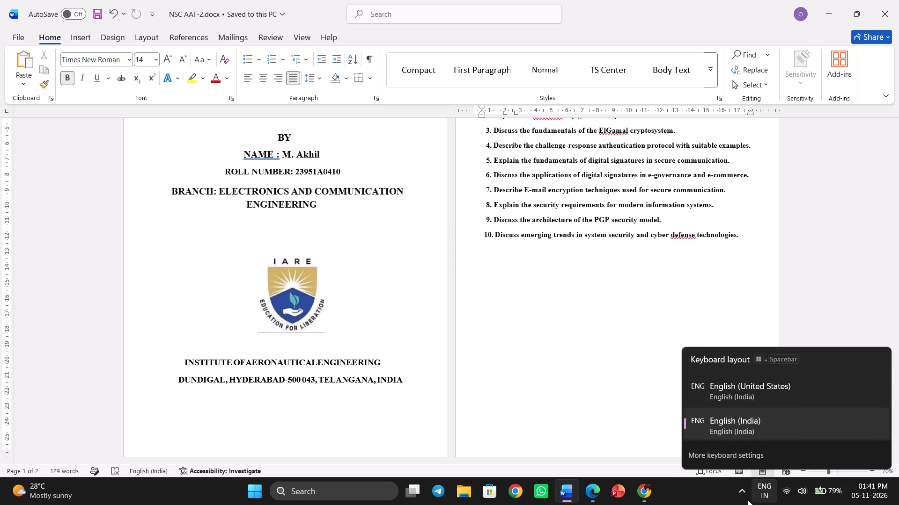
{"action": "left_click", "coordinate": [744, 495]}
{"action": "left_click", "coordinate": [745, 491]}
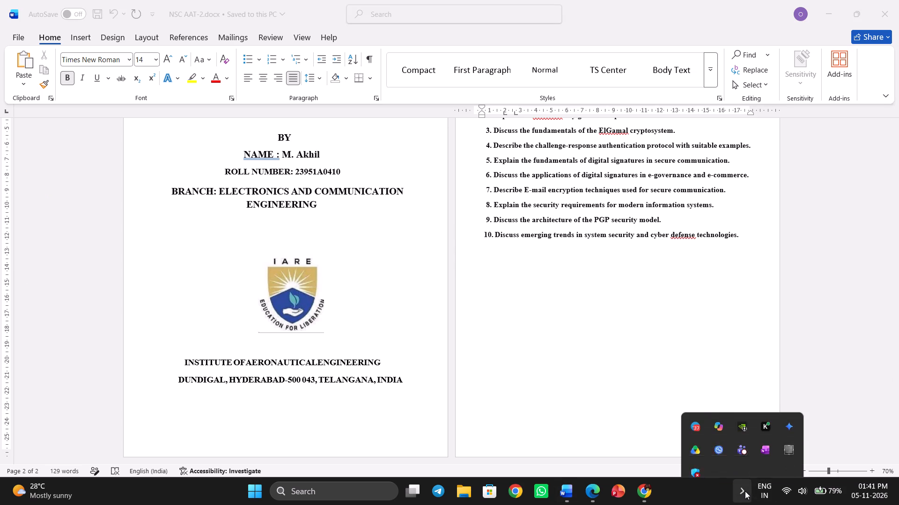
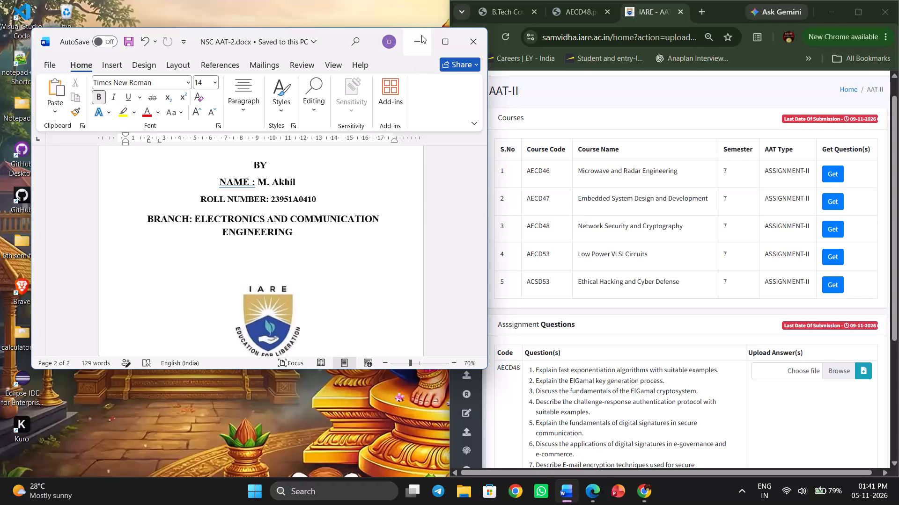
Minimize the NSC AAT-2.docx report window.
{"action": "left_click", "coordinate": [422, 35]}
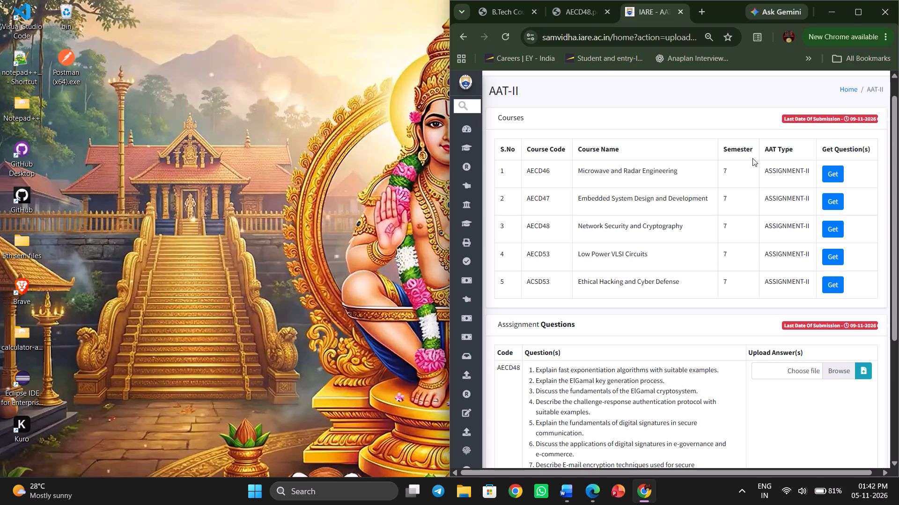
Put the computer to sleep, leaving the open apps running.
{"action": "left_click", "coordinate": [258, 491]}
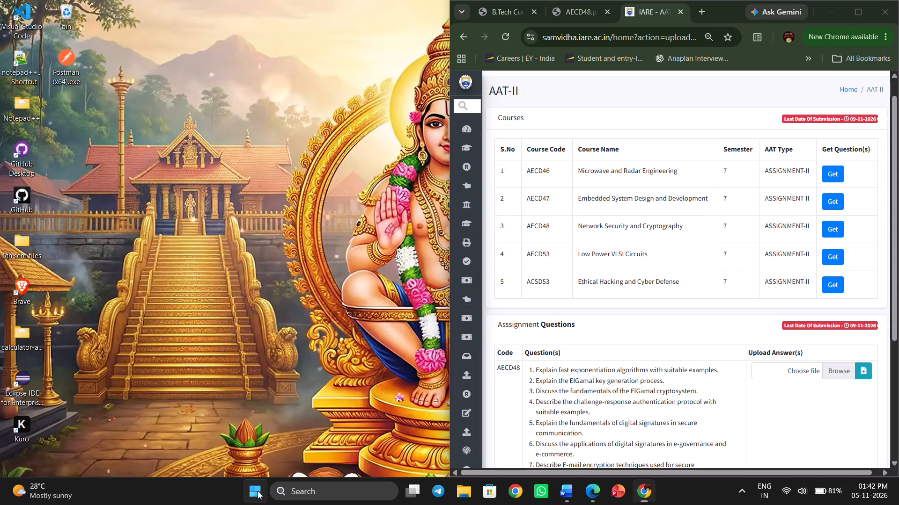
{"action": "left_click", "coordinate": [541, 454]}
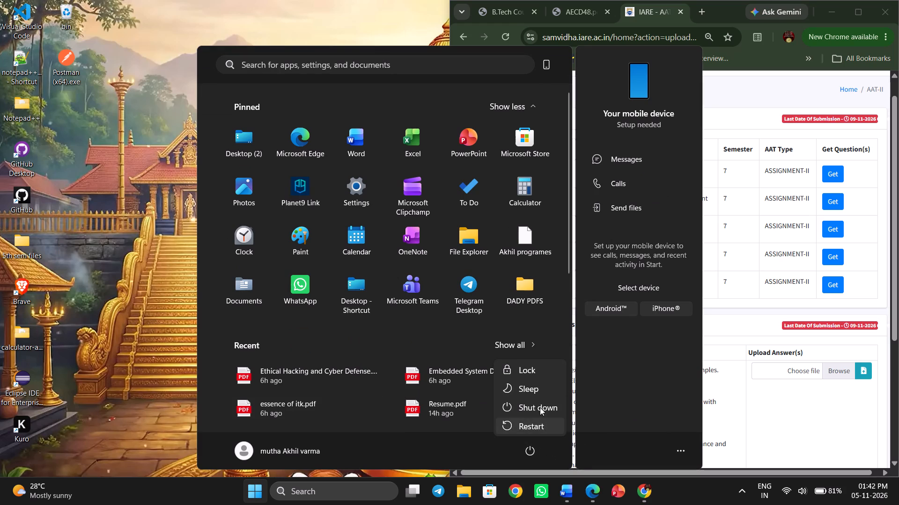
{"action": "left_click", "coordinate": [537, 391]}
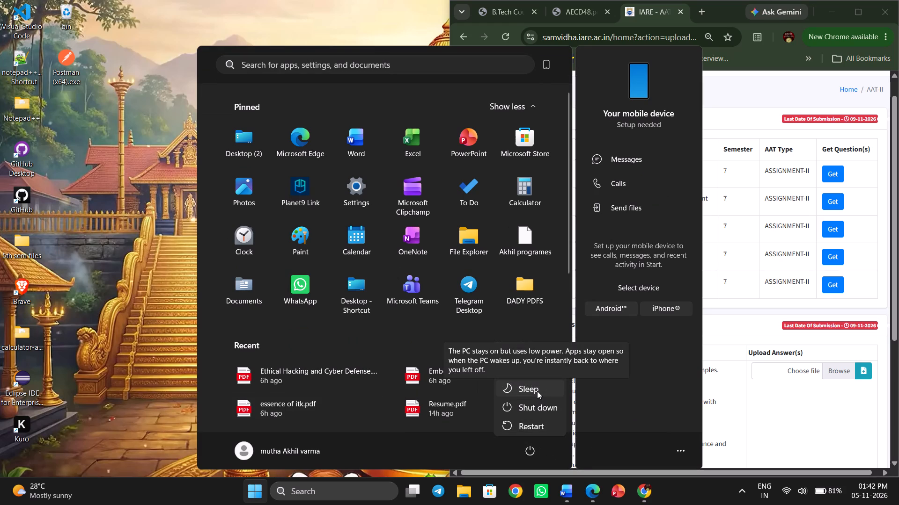